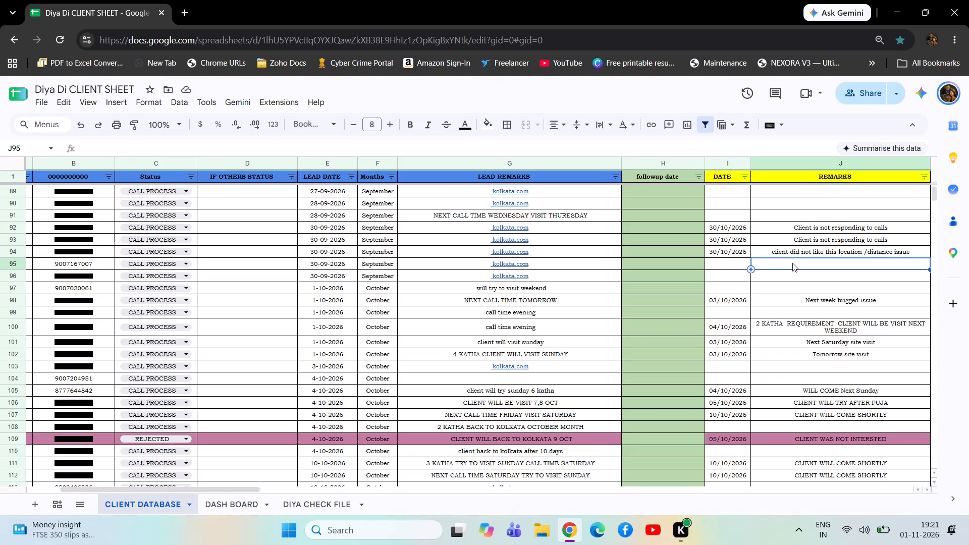
Check the client's phone number in row 95 and return to that row's empty REMARKS cell.
key(Left)
key(Left)
key(Left)
key(Left)
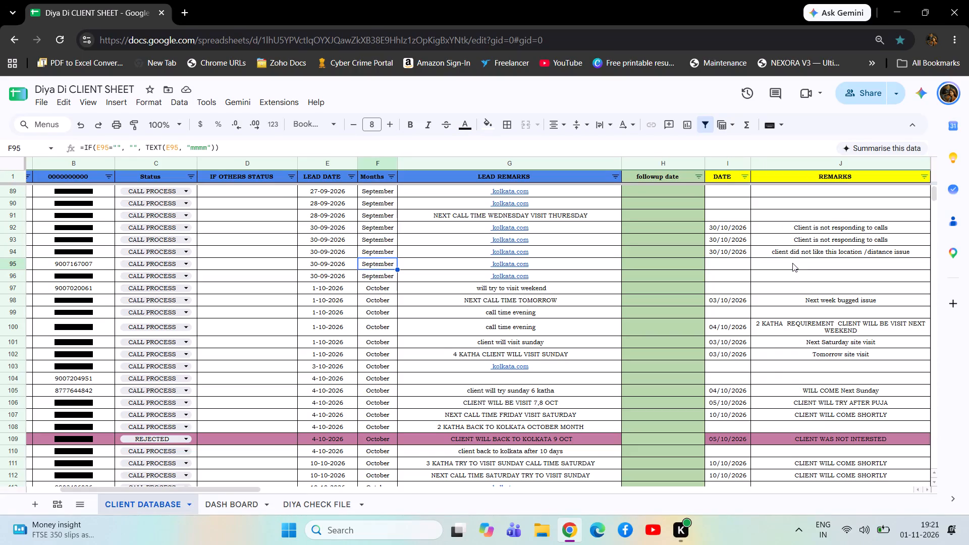
key(Left)
key(Left)
key(Left)
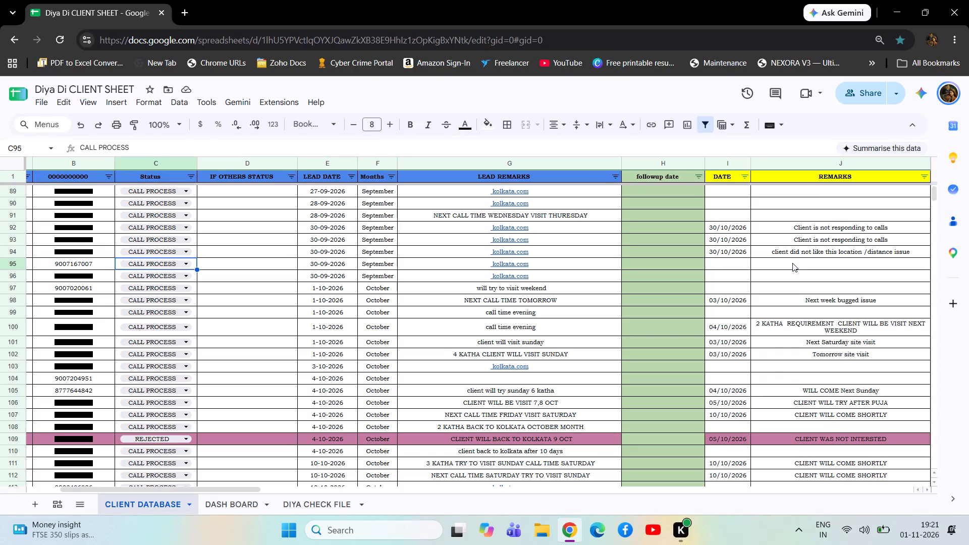
key(Left)
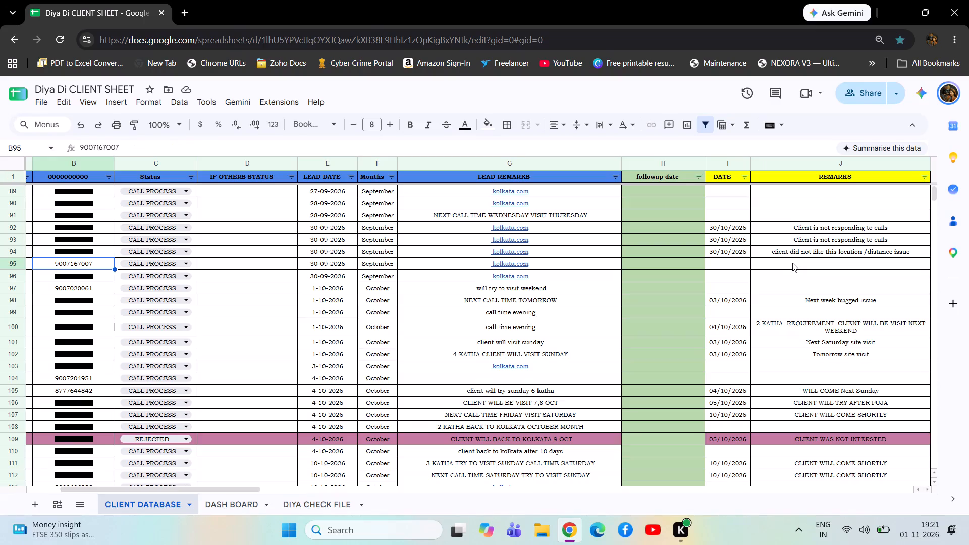
key(Right)
key(Right)
key(Right)
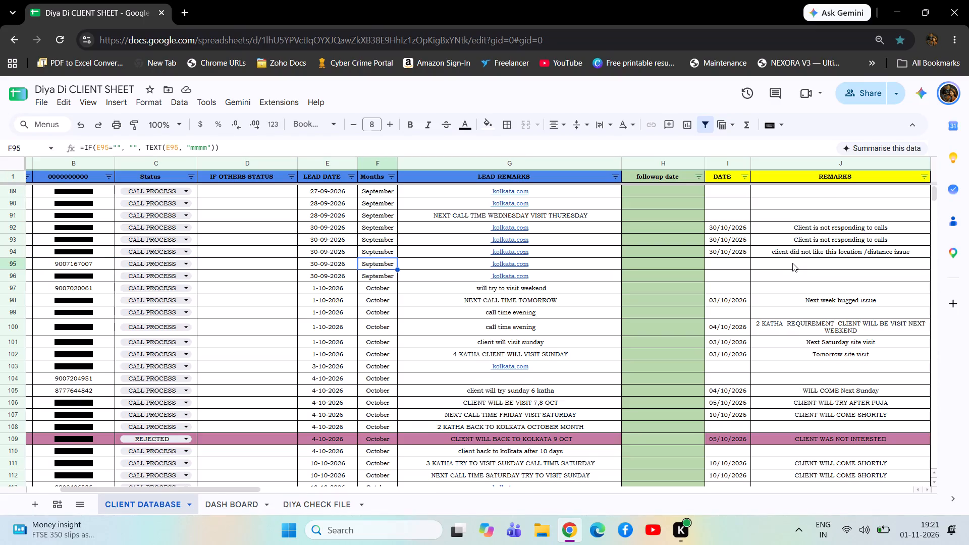
key(Right)
key(Right)
key(Right)
key(Right)
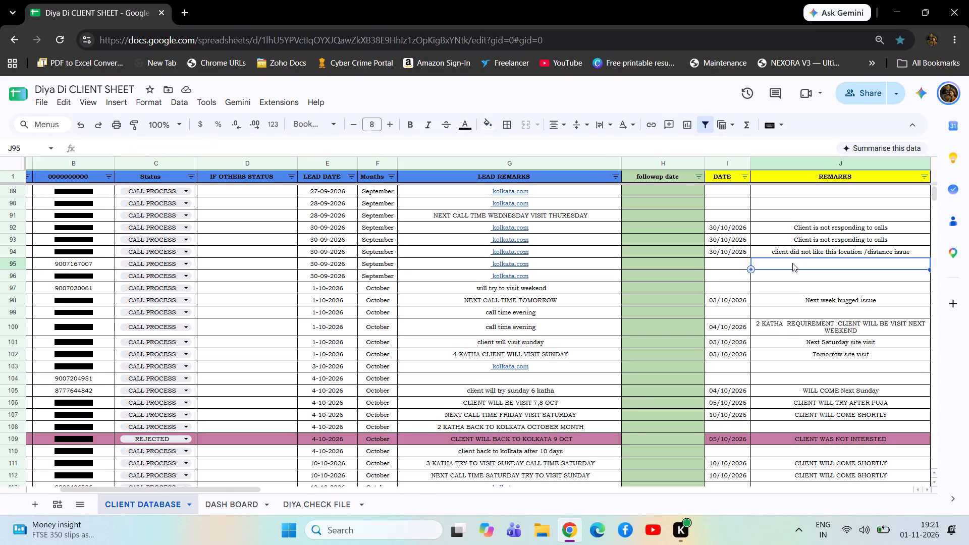
Copy the remark "Client is not responding to calls" from row 93 into the REMARKS cell of row 95.
key(Up)
key(Up)
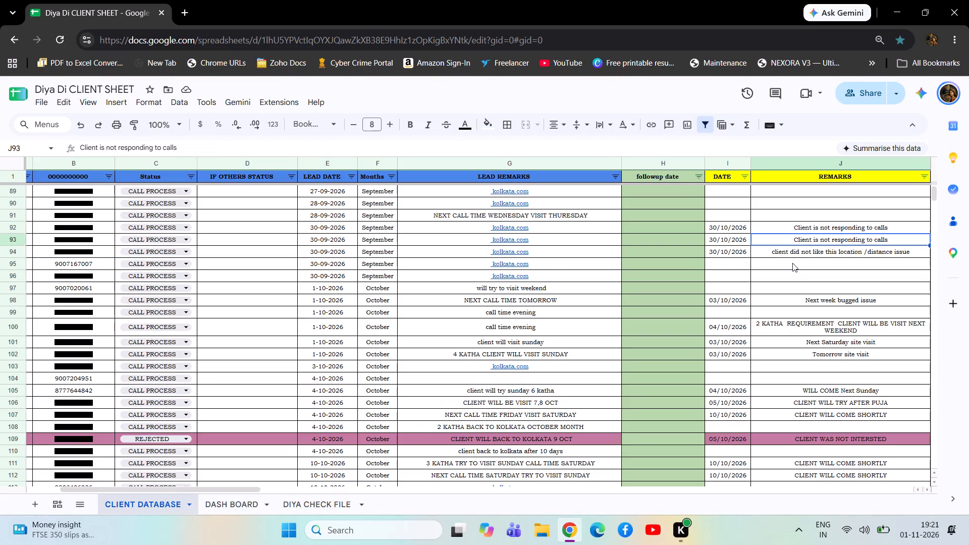
key(ctrl+c)
key(Down)
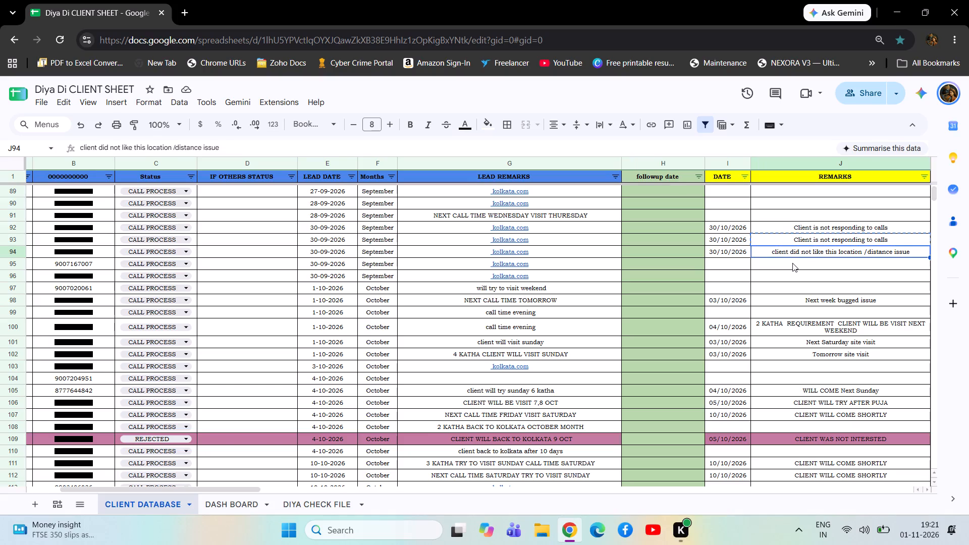
key(Down)
key(ctrl+v)
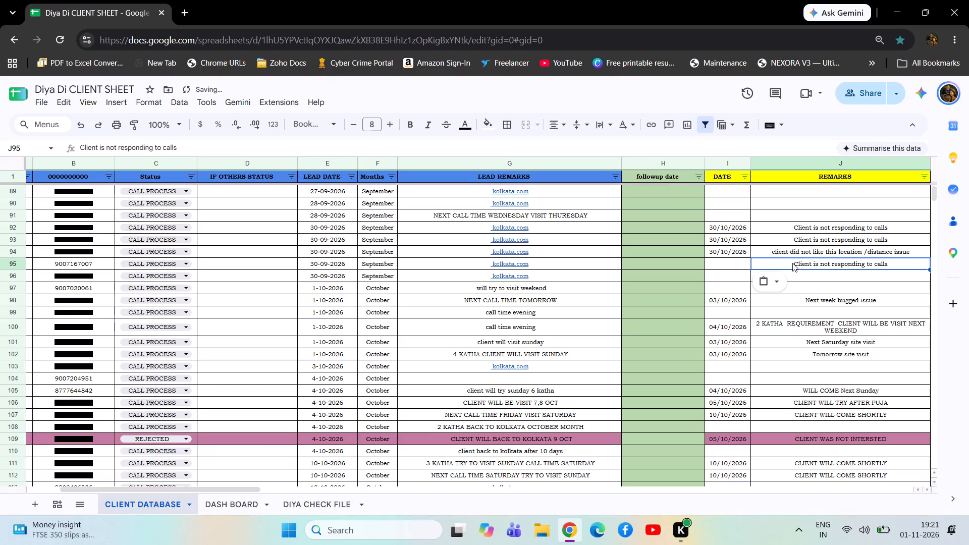
Check the client's name and number in row 96 and return to that row's empty REMARKS cell.
key(Down)
key(Left)
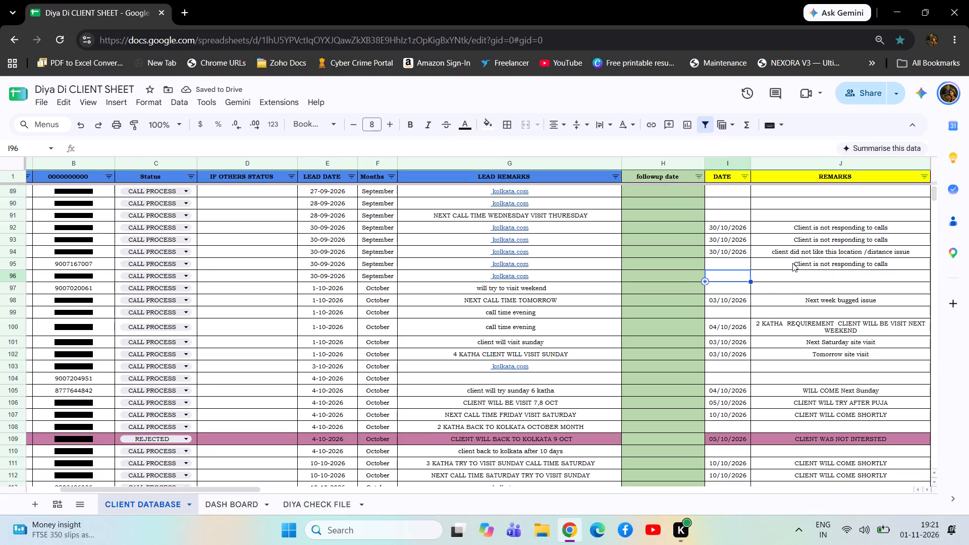
key(Left)
key(Left)
key(Left)
key(Left)
key(Left)
key(Left)
key(Left)
key(Left)
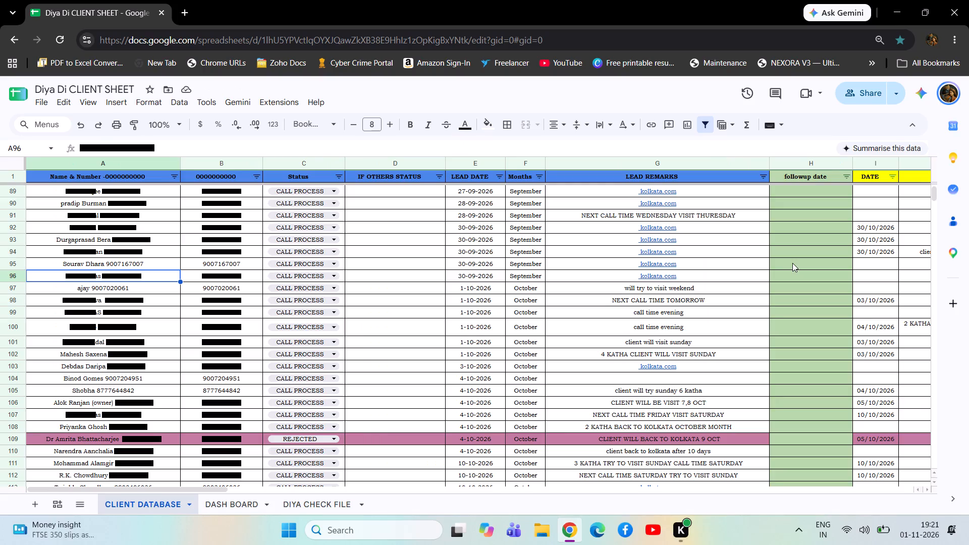
key(Right)
key(Right)
key(Right)
key(Right)
key(Right)
key(Right)
key(Right)
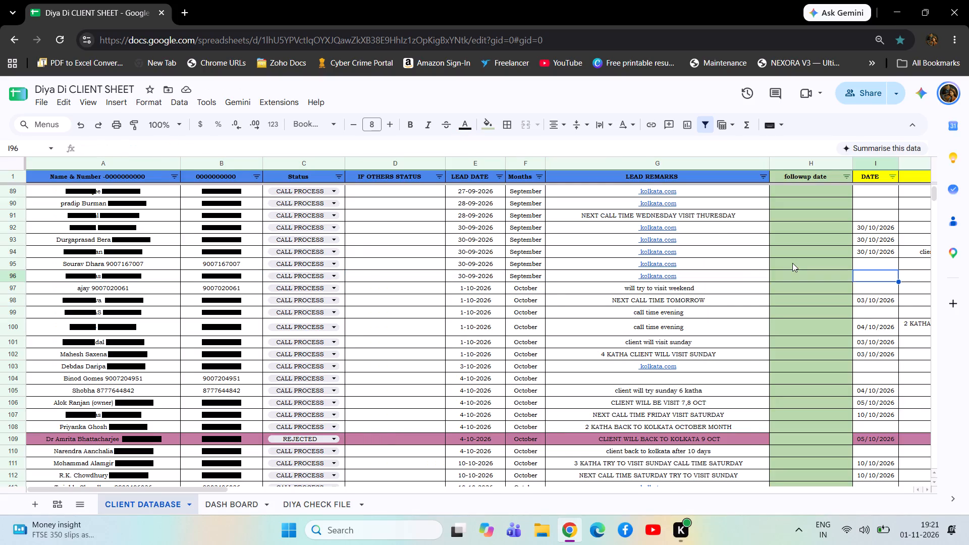
key(Right)
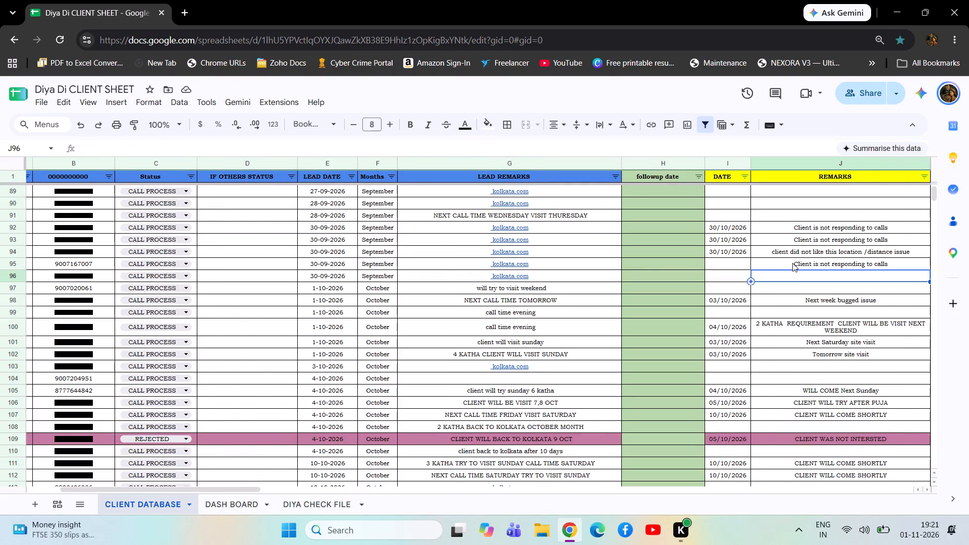
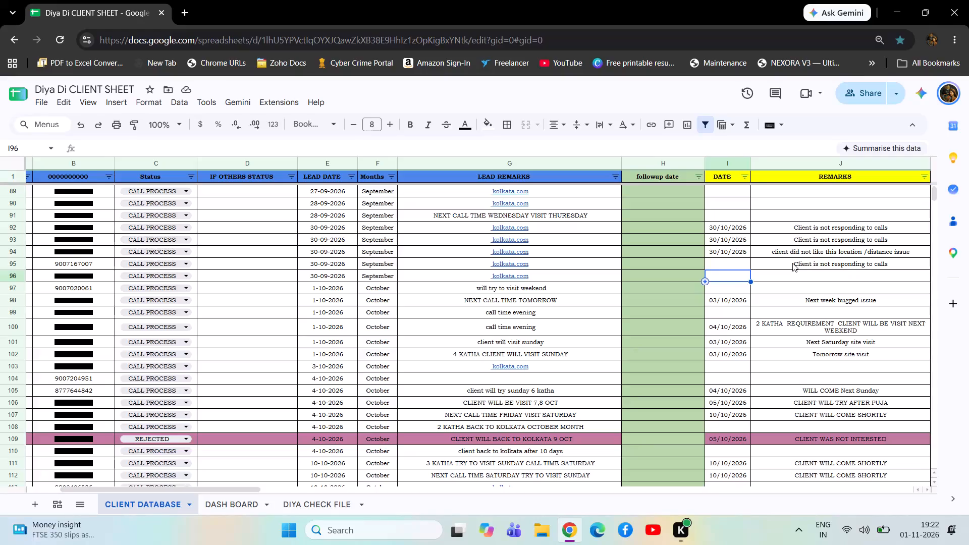
Enter the date 30/10/2026 in the DATE cells of rows 96 and 95, ending on row 96's empty REMARKS cell.
text(30)
key(slash)
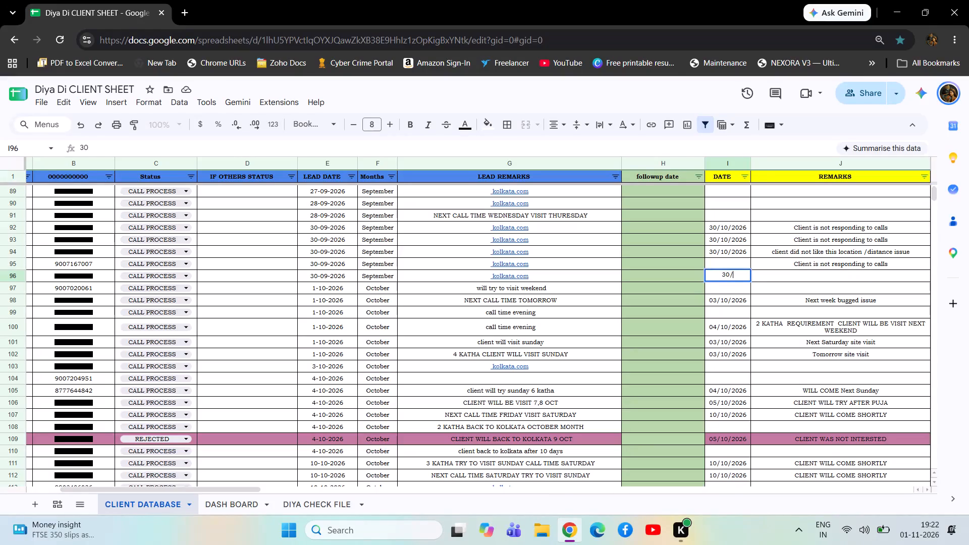
text(10/2026)
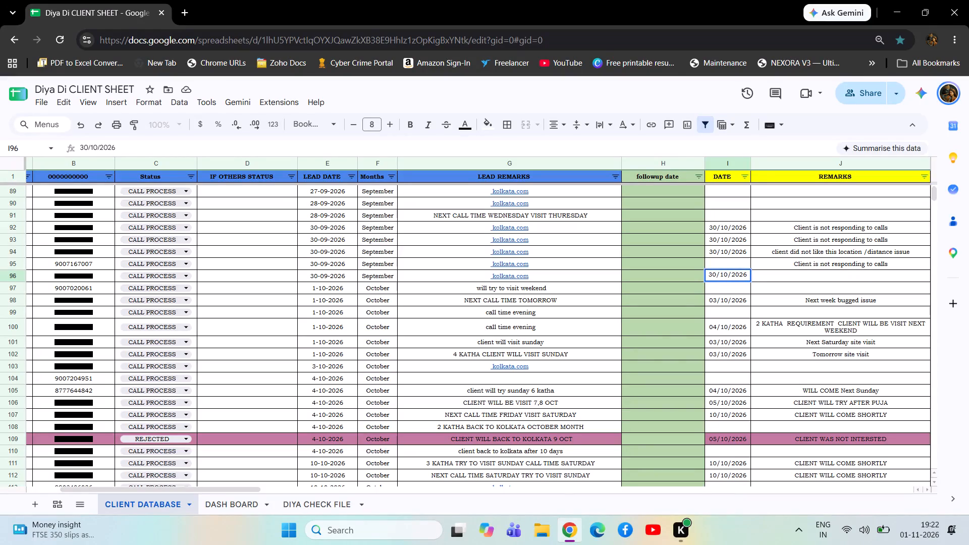
key(Up)
text(30/)
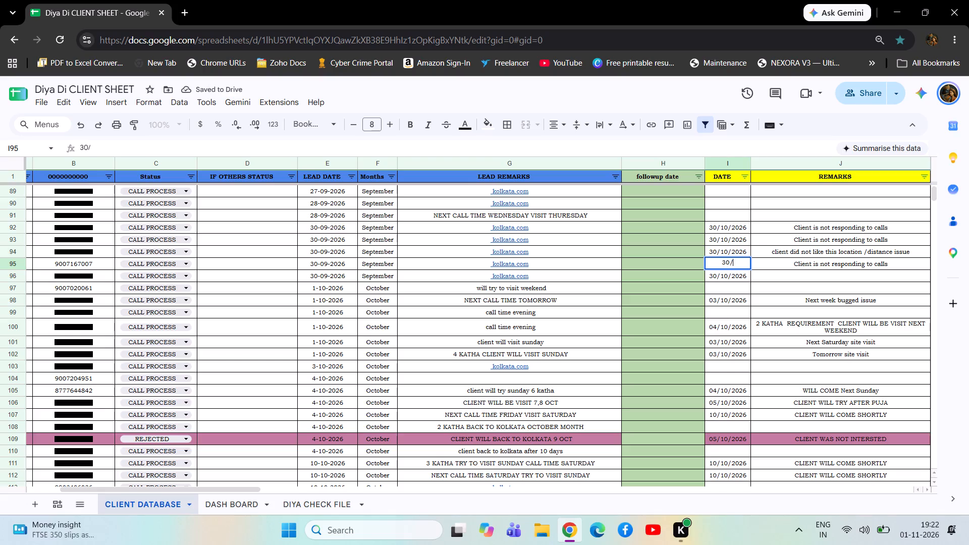
text(10/2026)
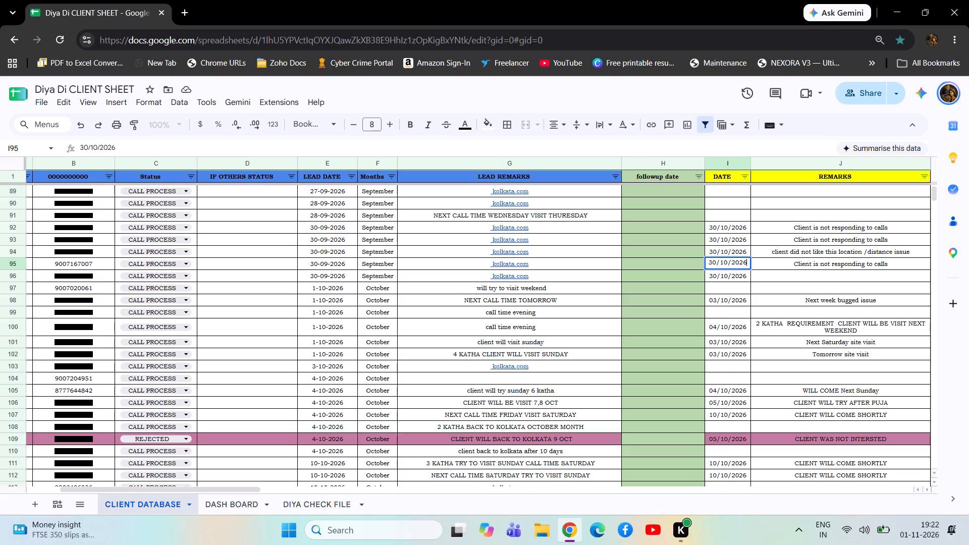
key(Down)
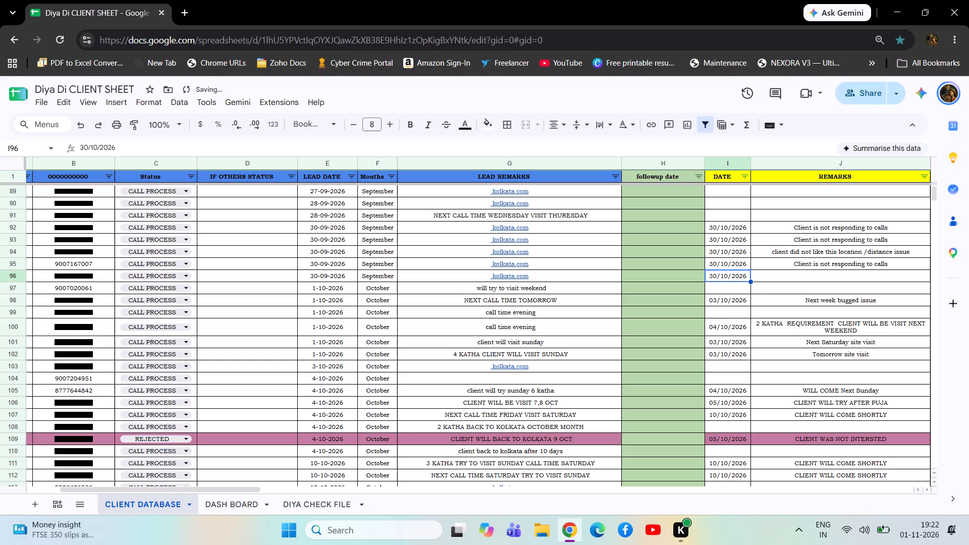
key(Right)
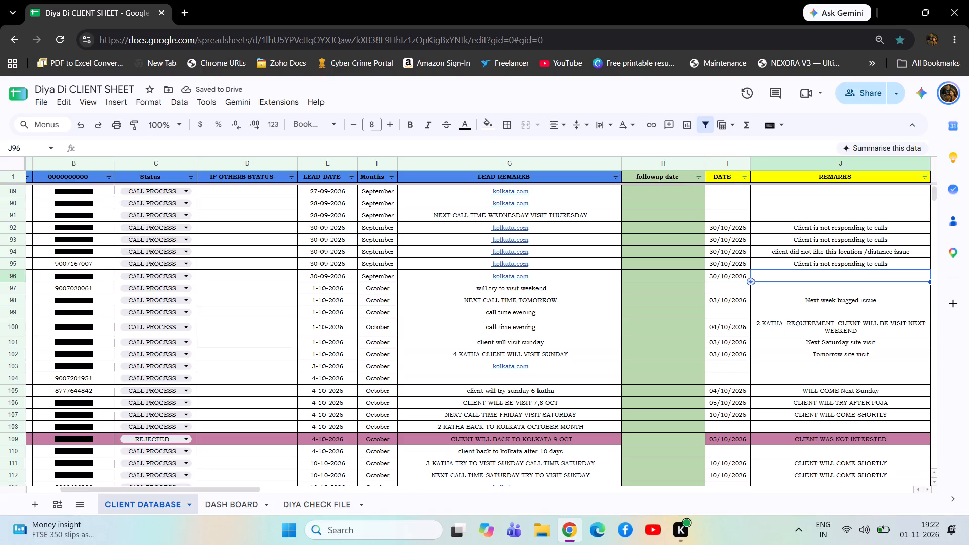
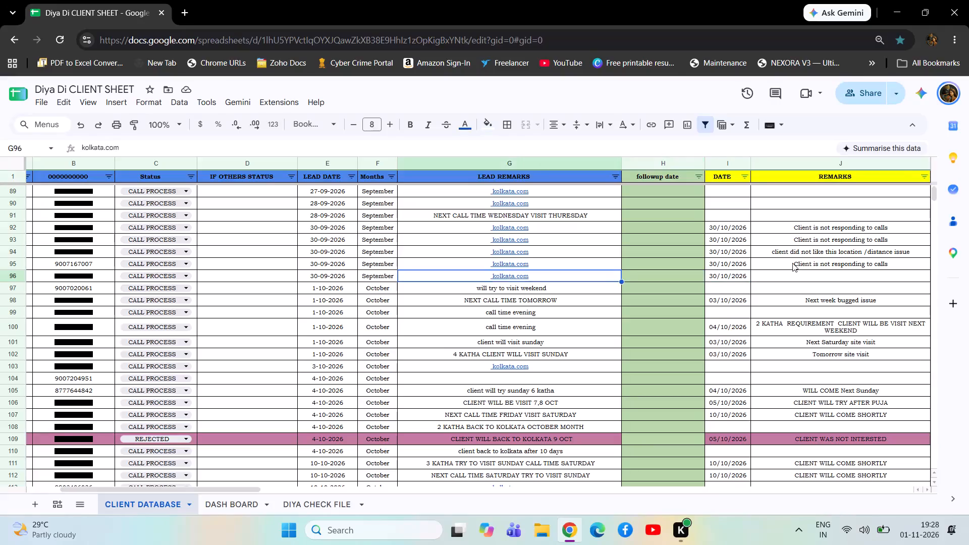
Check the client's name and contact number for the lead in row 96.
key(Left)
key(Left)
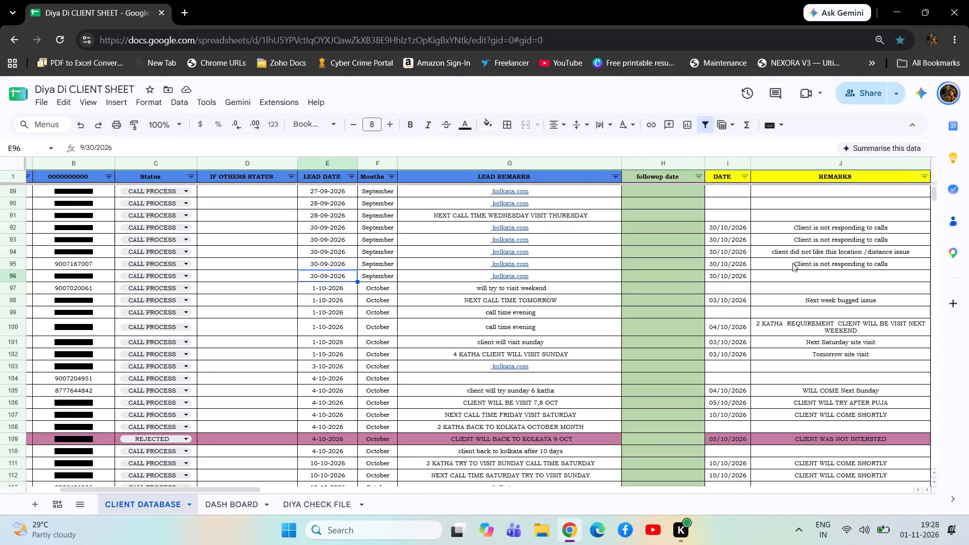
key(Left)
key(Left)
key(Left)
key(Left)
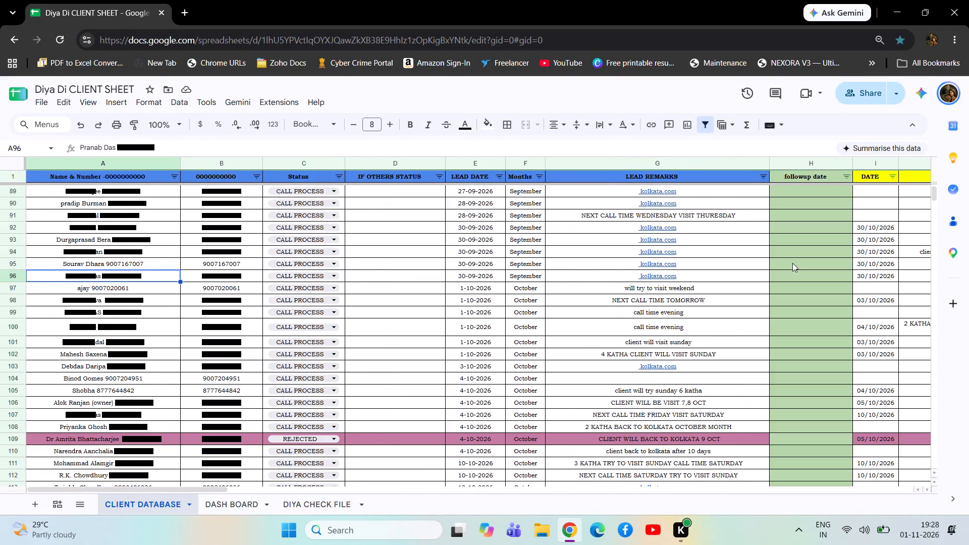
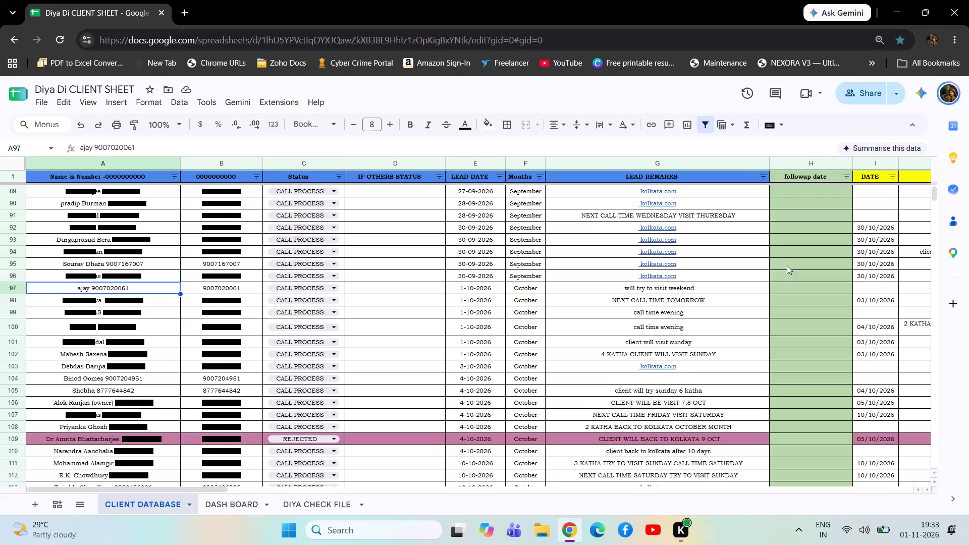
Enter the date 31/10/2026 in the second DATE column (K) for the lead in row 98.
key(Down)
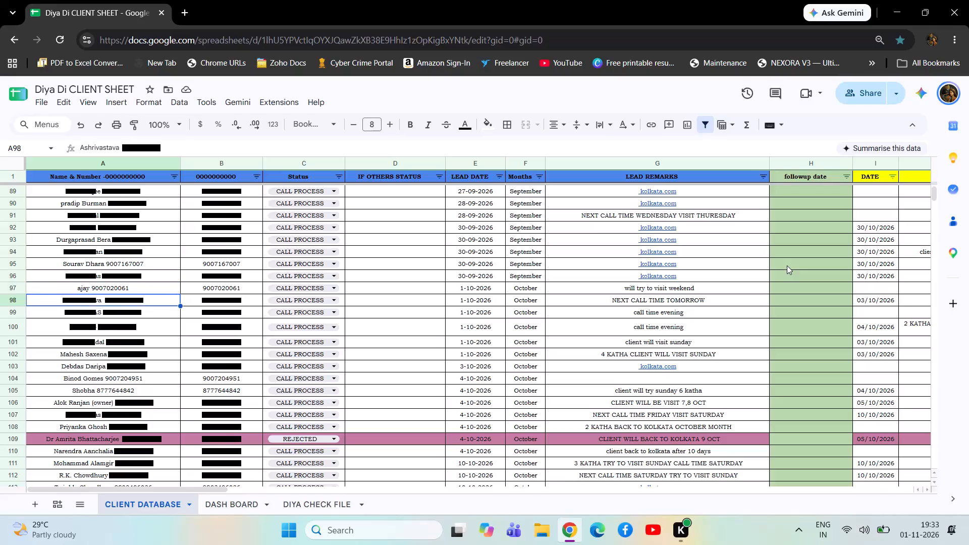
key(Right)
key(Right)
key(Right)
key(Right)
key(Right)
key(Right)
key(Right)
key(Right)
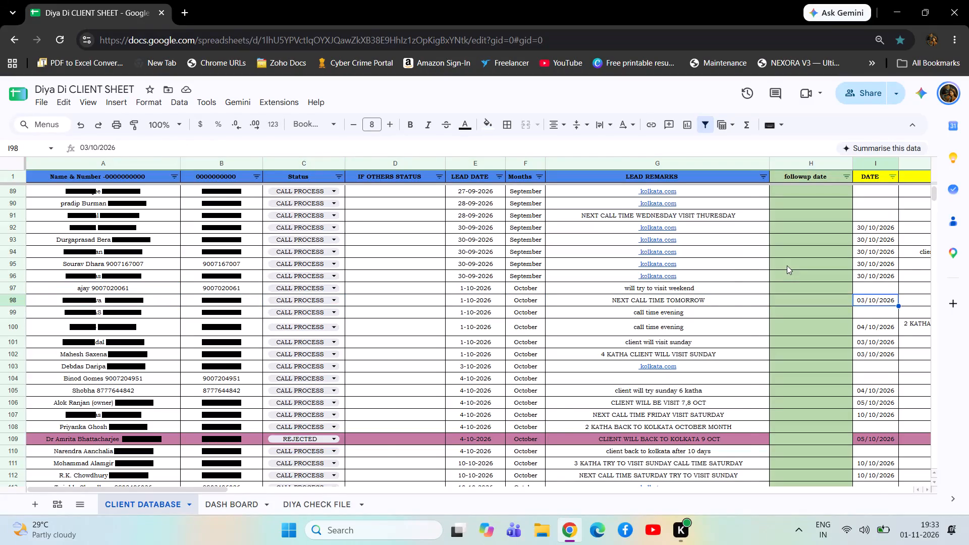
key(Right)
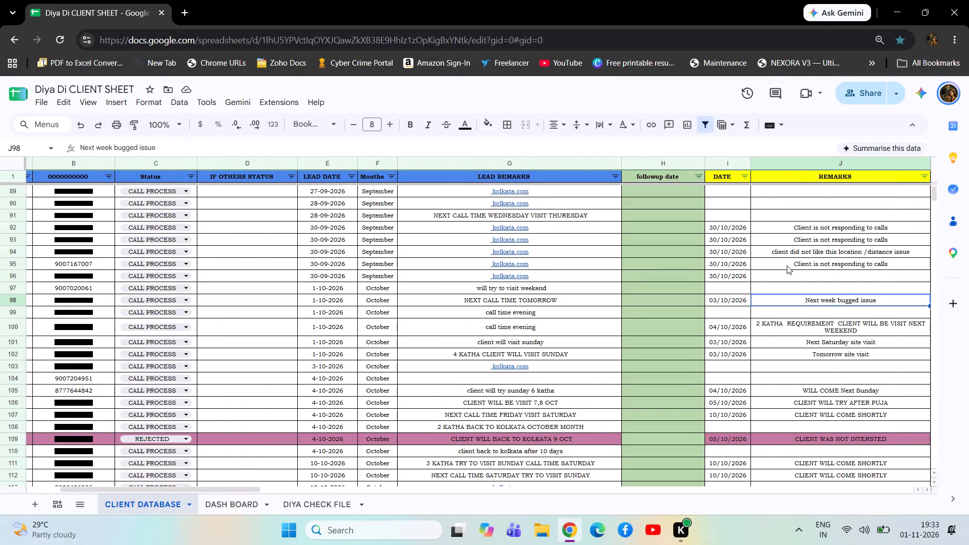
key(Right)
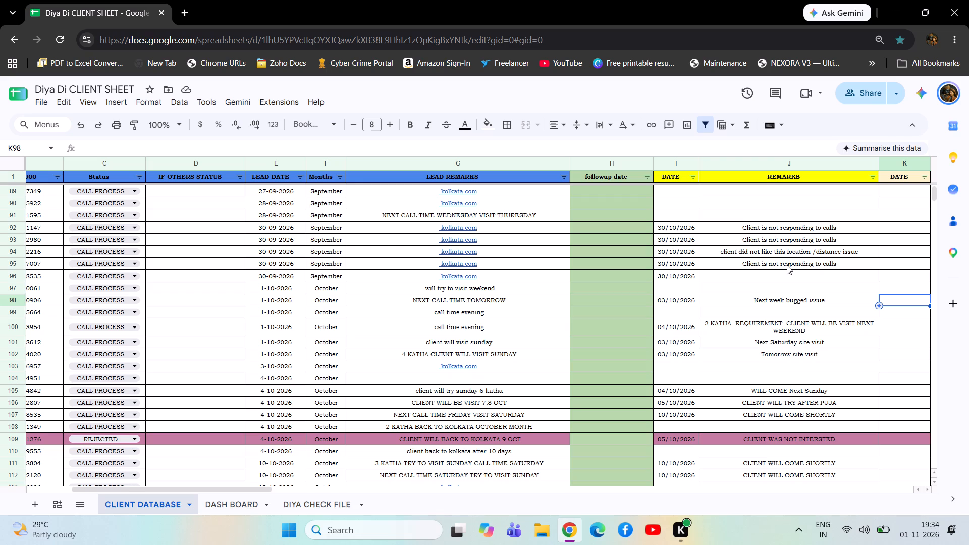
text(31/)
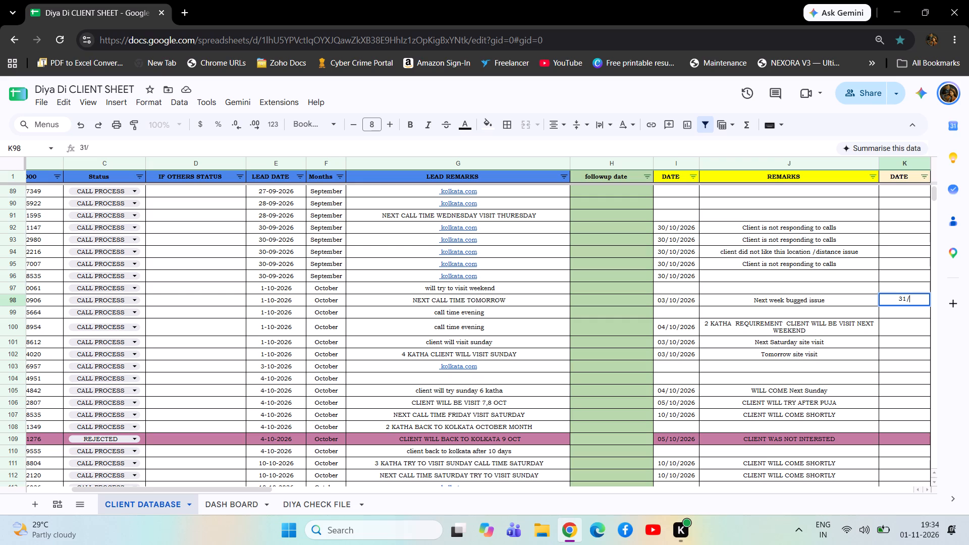
text(10)
key(slash)
text(20)
text(26)
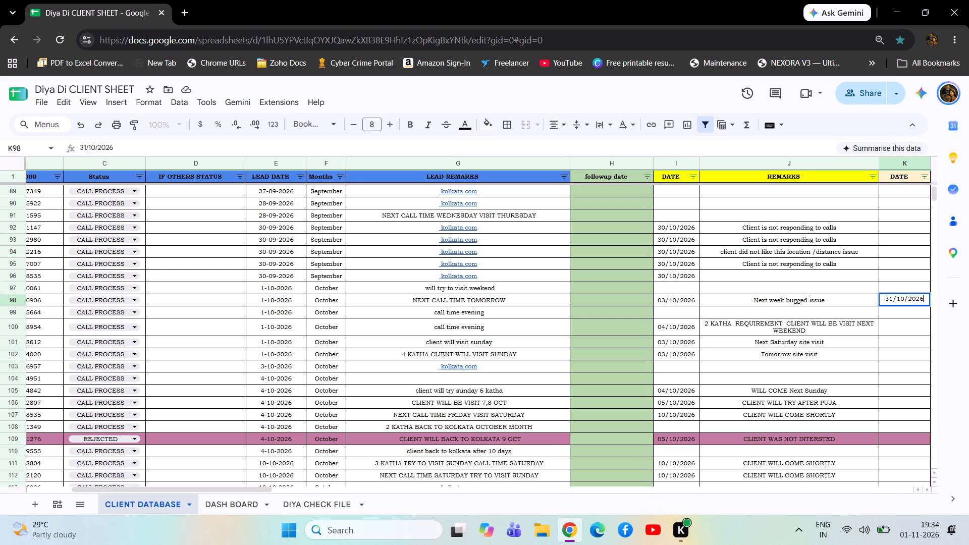
key(Right)
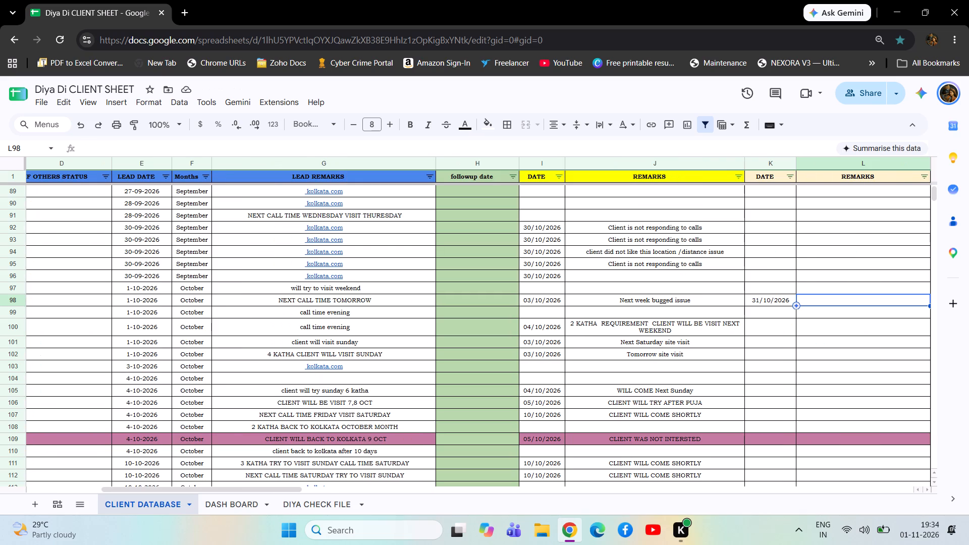
Write a remark starting with "TRY TO" in the second REMARKS column (L) for the lead in row 98.
key(t)
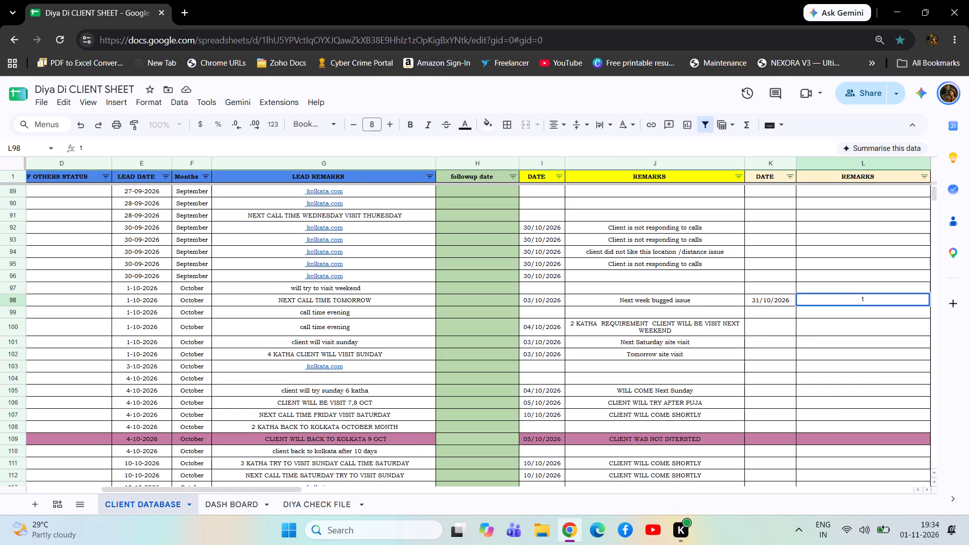
key(BackSpace)
key(t)
key(r)
text(Y T)
text(O)
key(space)
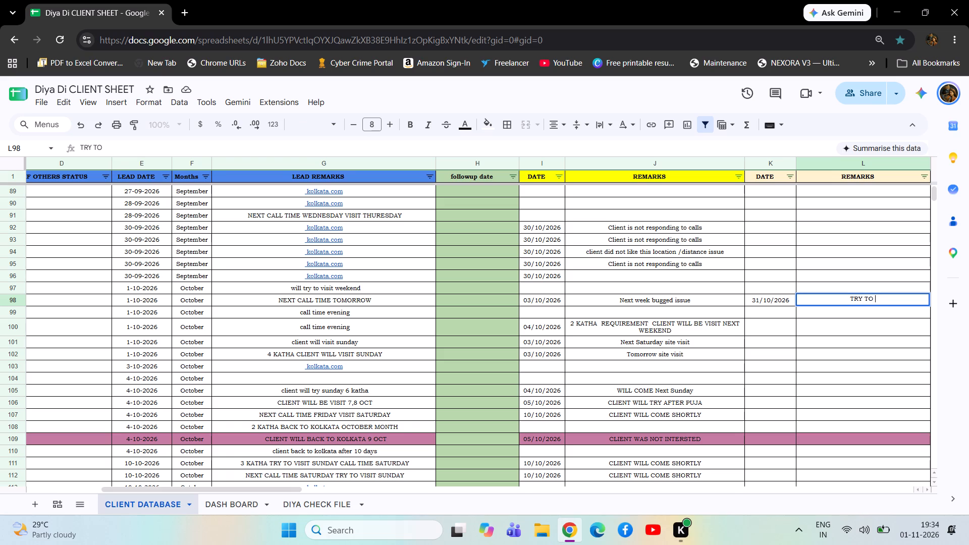
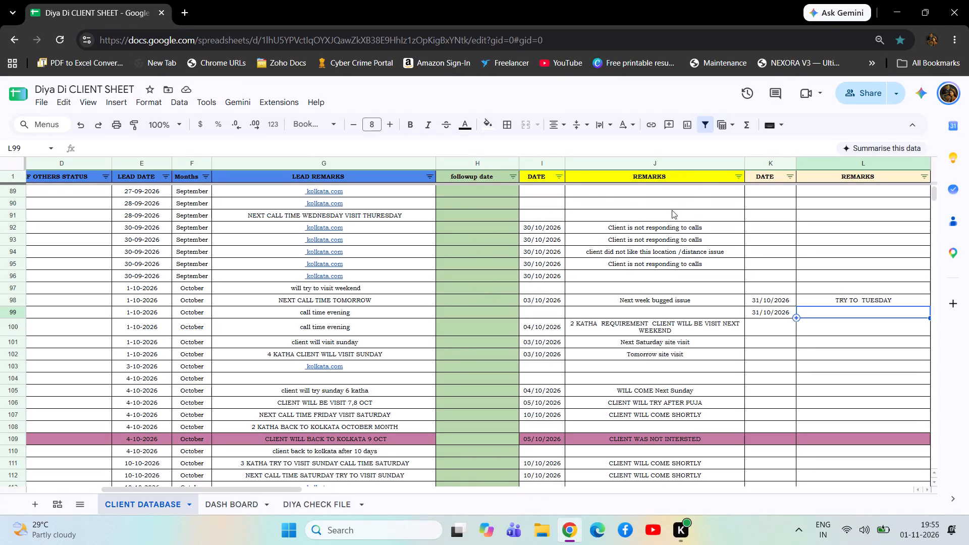
Copy the remark "Client is not responding to calls" from row 93 into the second REMARKS column (L) for the lead in row 99.
click(648, 235)
key(ctrl+c)
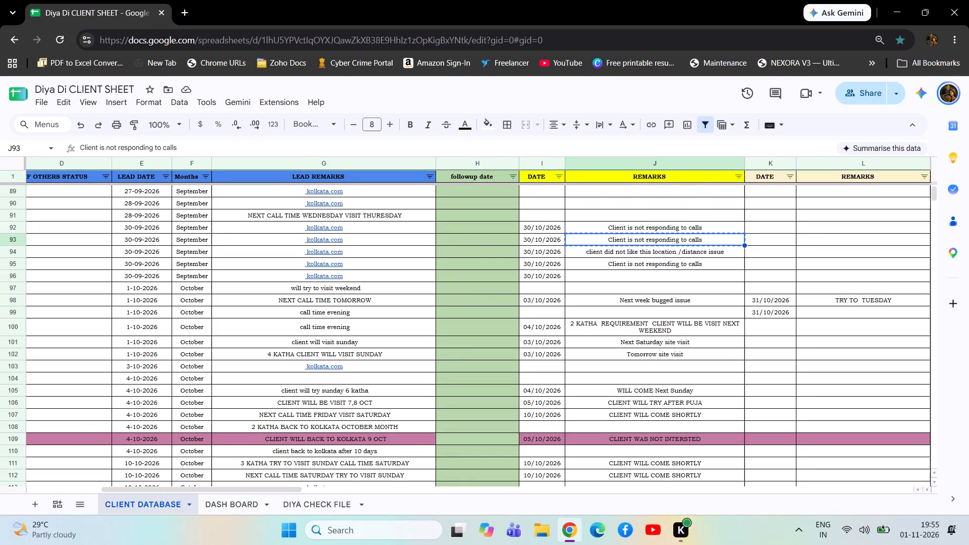
click(874, 313)
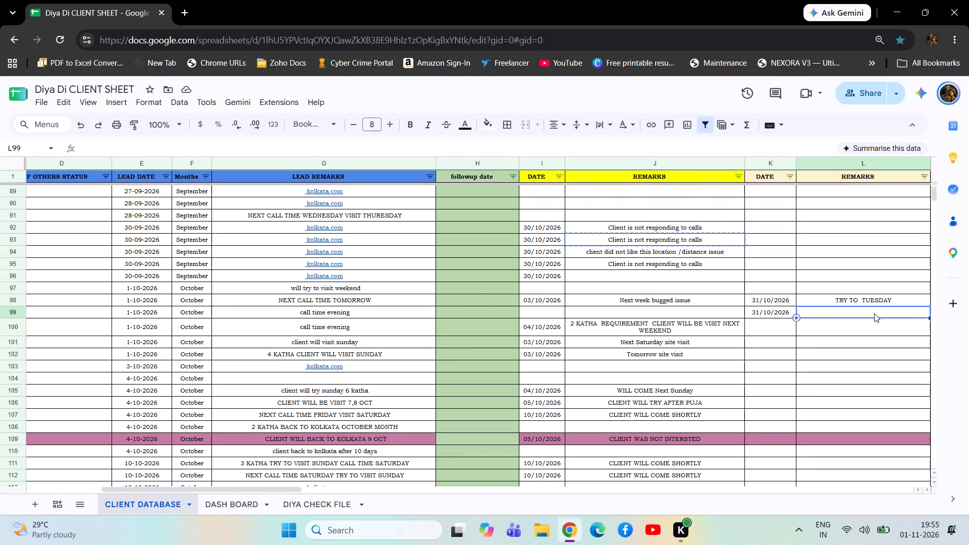
key(ctrl+v)
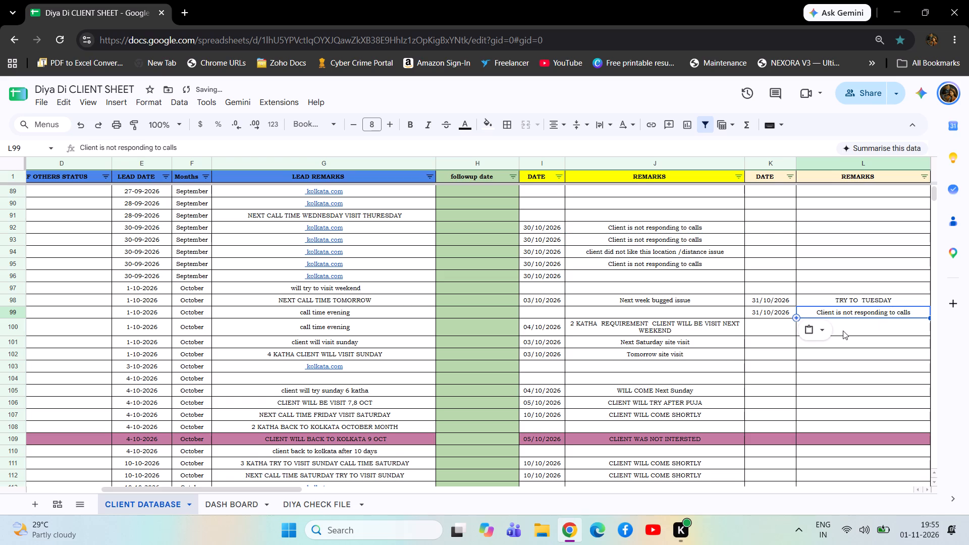
Enter the date 31/10/2026 in the second DATE column (K) for the lead in row 100.
click(754, 326)
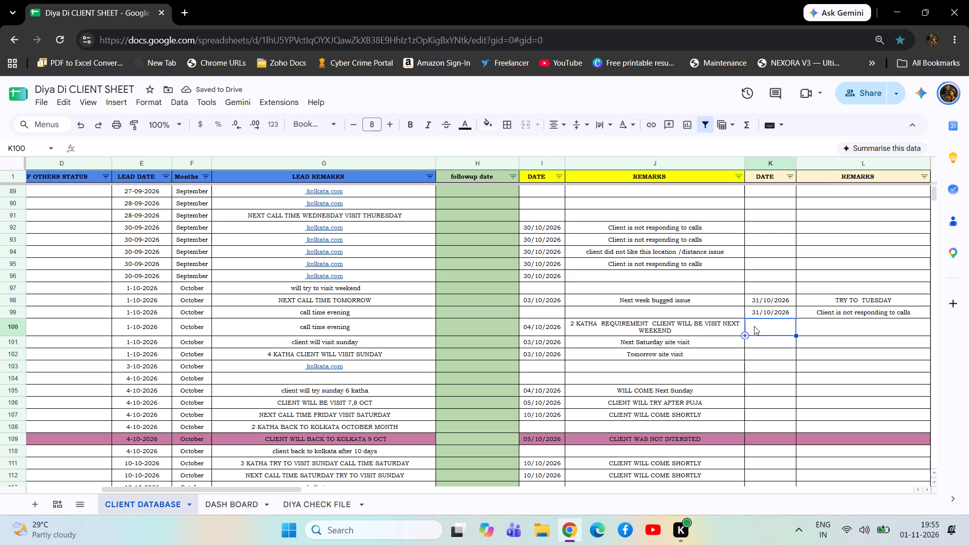
text(31)
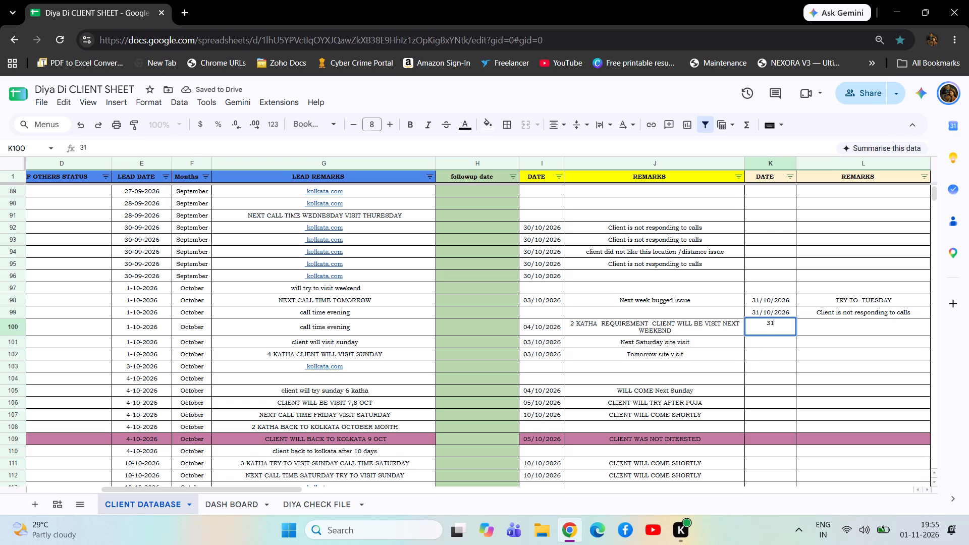
text(/10)
text(/20)
text(26)
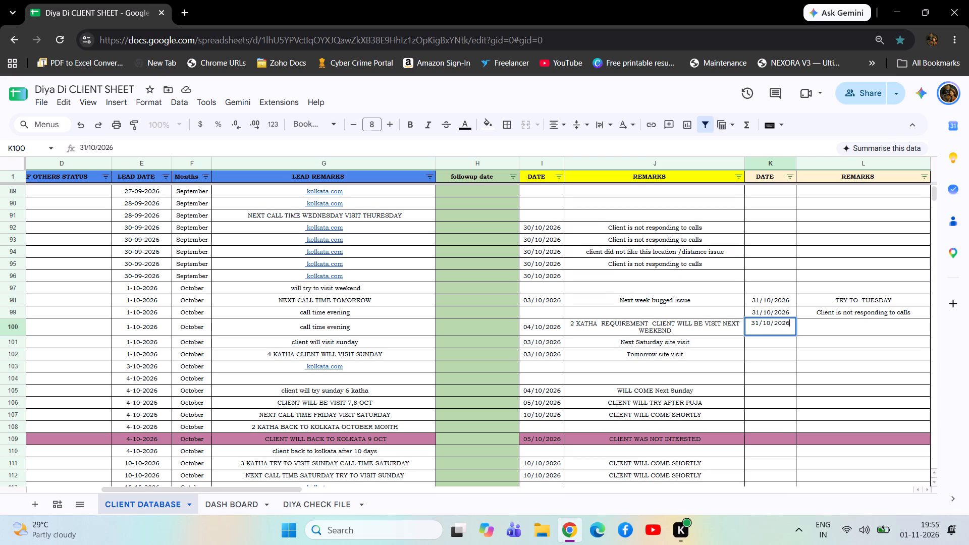
key(Right)
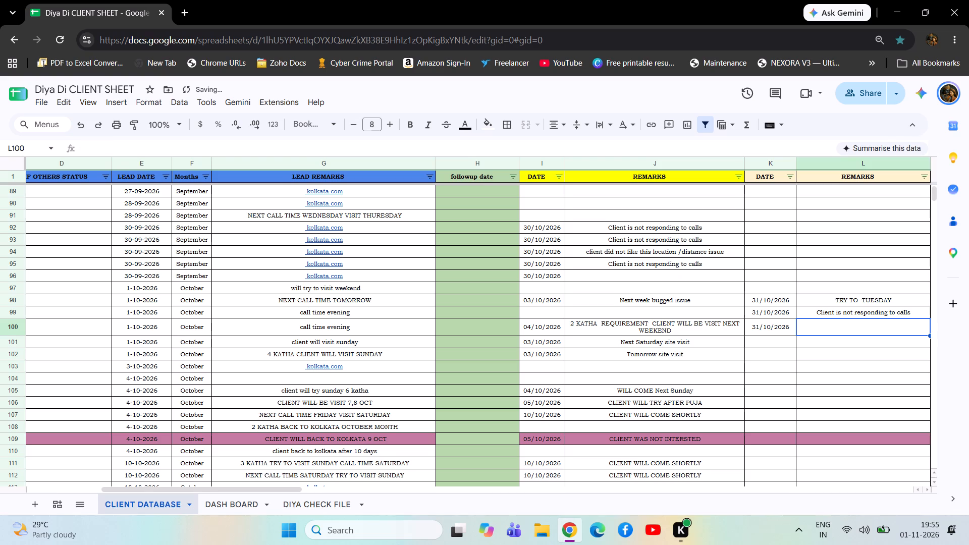
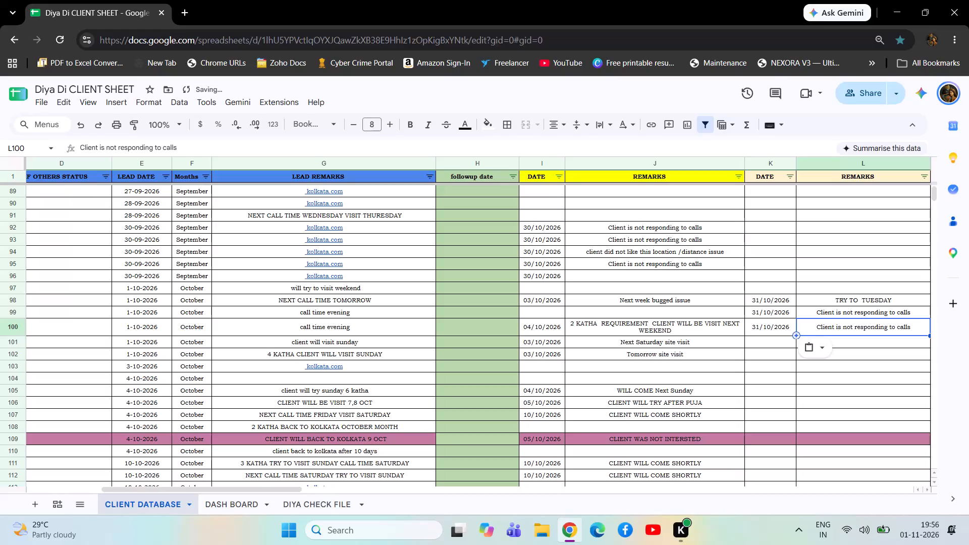
Enter the date 31/10/2026 in the second DATE column (K) for the lead in row 101.
key(Down)
key(Left)
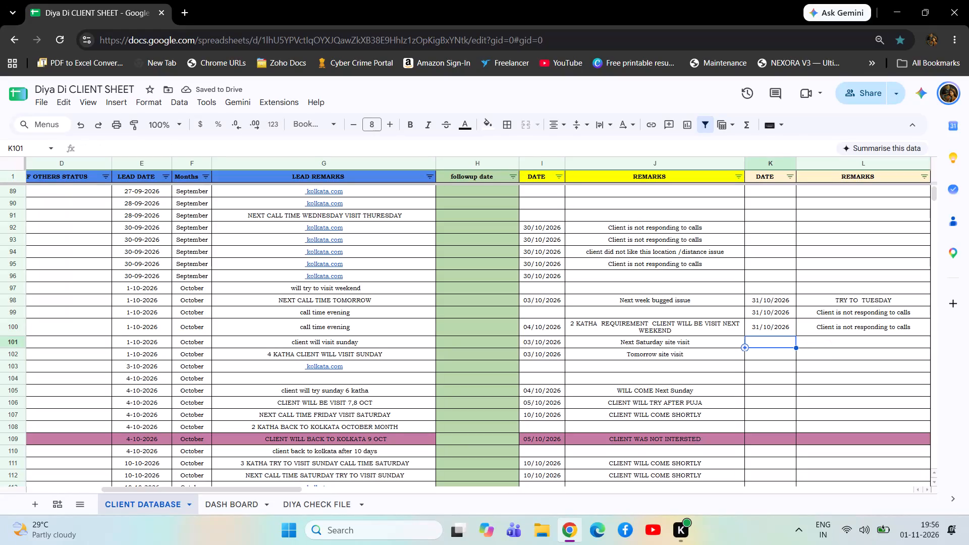
text(31/10/)
text(20)
text(26)
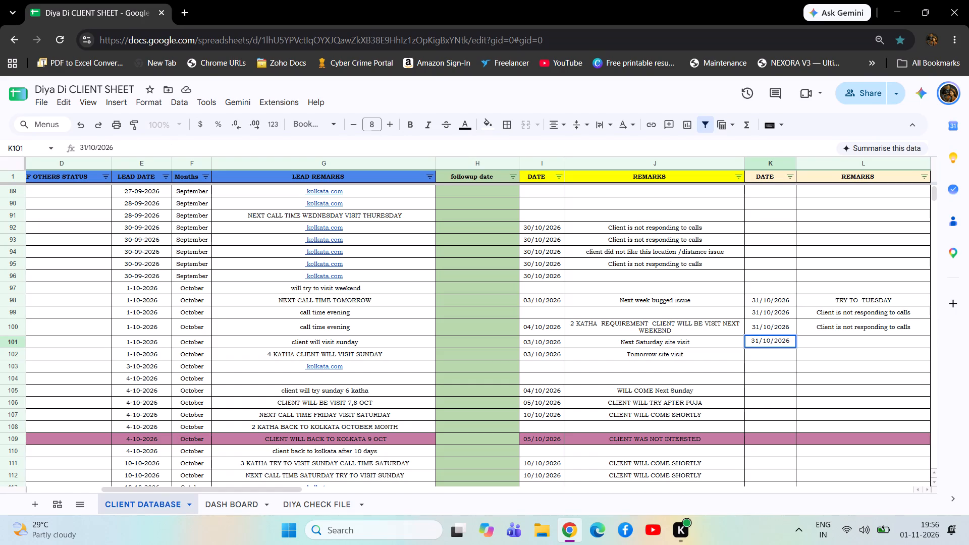
key(Right)
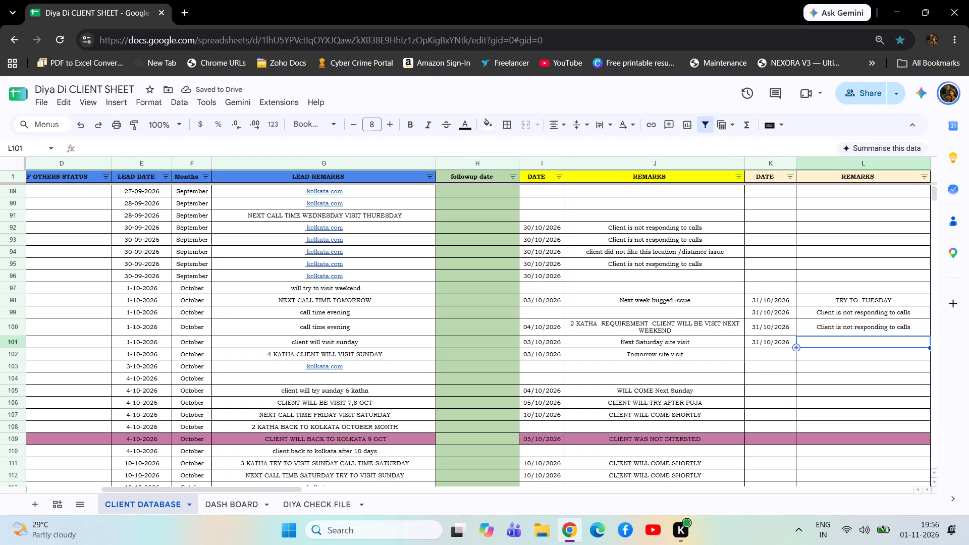
Check the client's name and contact number in column A for the lead in row 101.
key(Left)
key(Left)
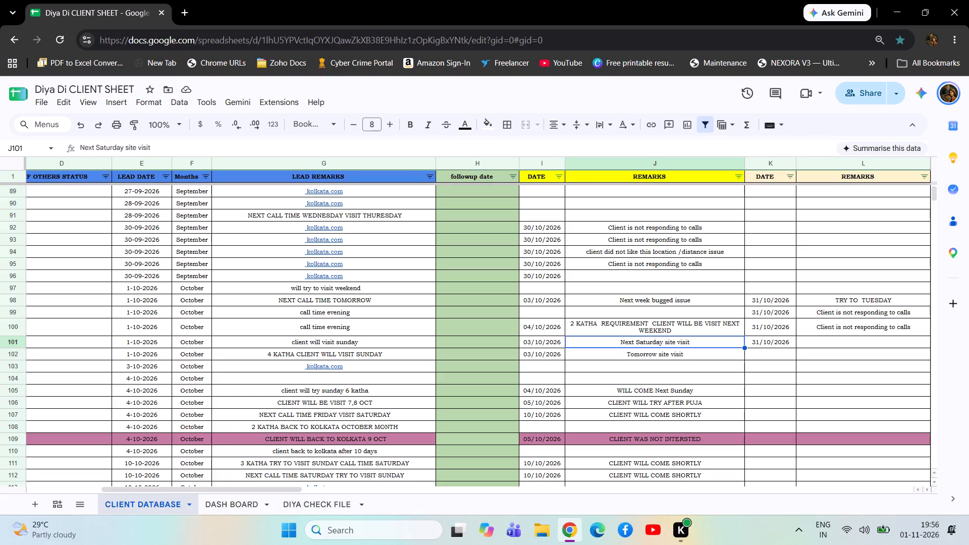
key(Left)
key(Left)
key(Left)
key(Left)
key(Left)
key(Left)
key(Left)
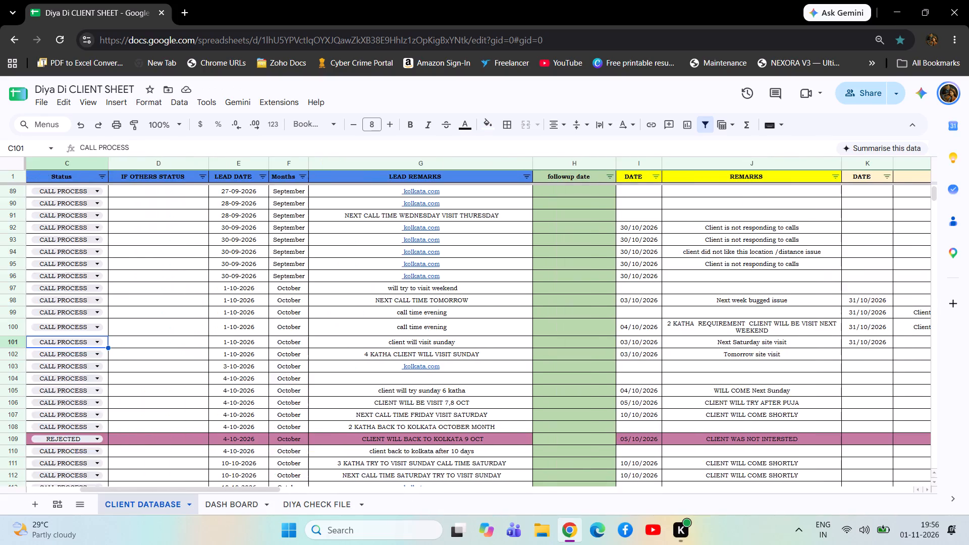
key(Left)
key(Left)
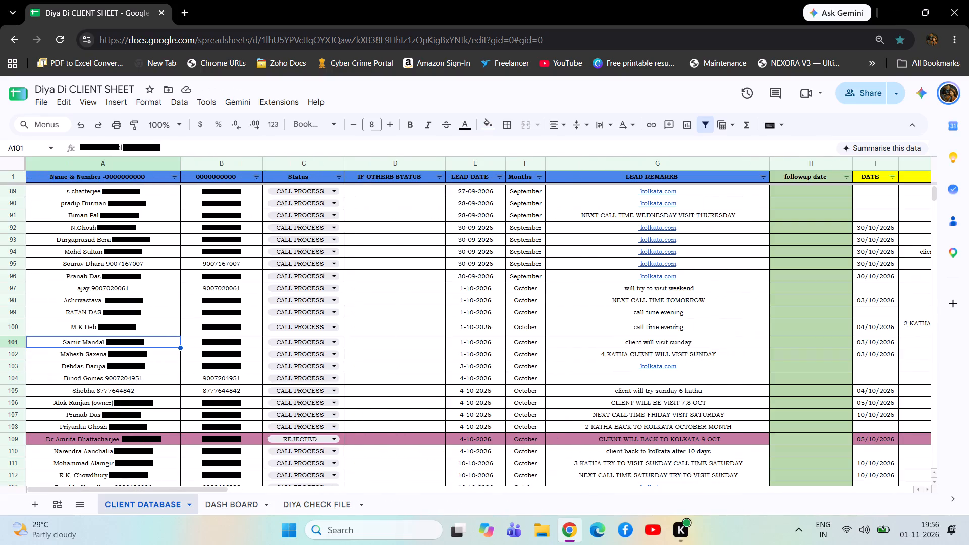
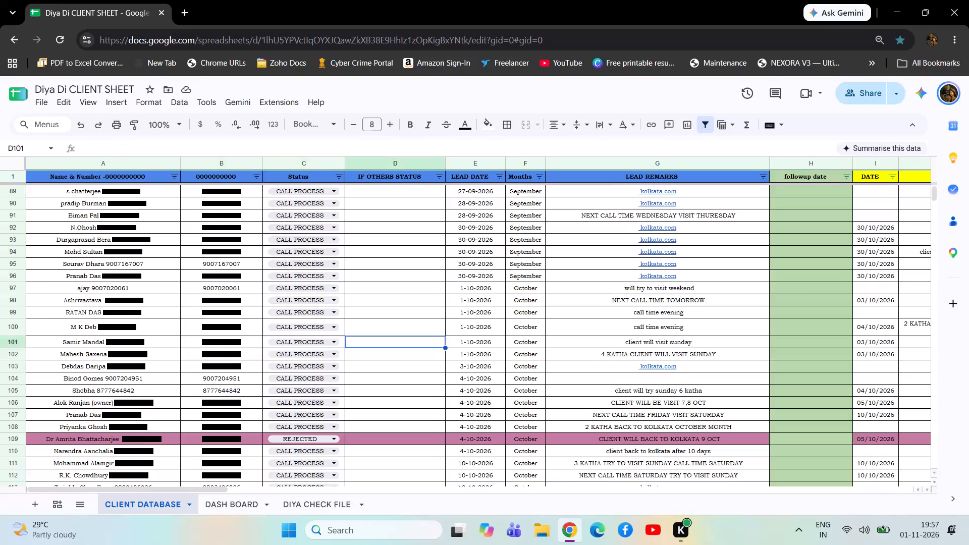
Enter the remark "Client is not responding to calls" in the second REMARKS column (L) for the lead in row 101.
key(Right)
key(Right)
key(Right)
key(Right)
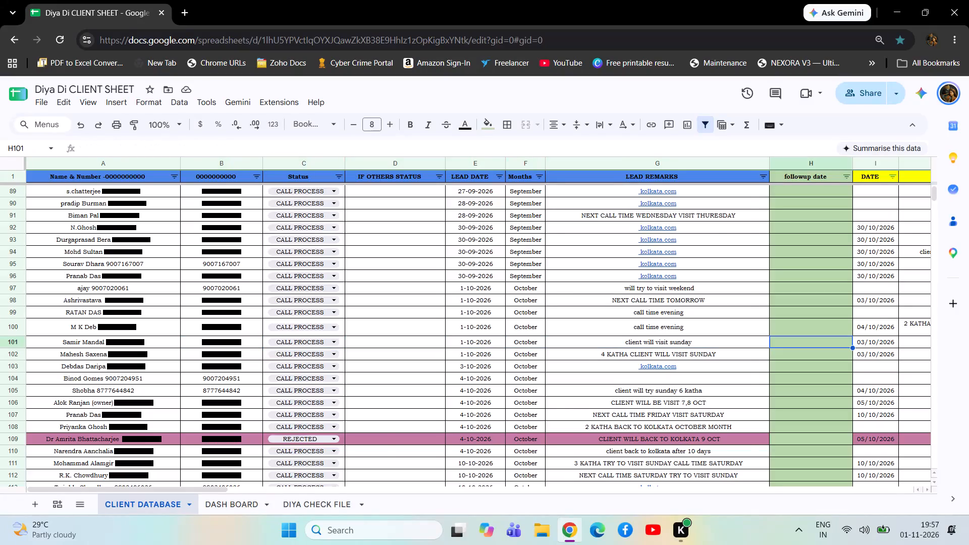
key(Right)
key(Right)
key(Right)
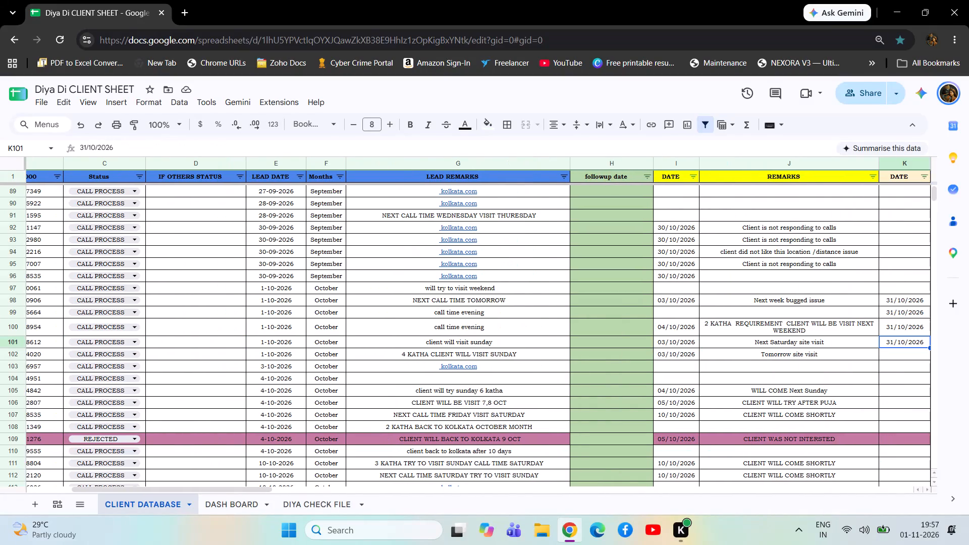
key(Right)
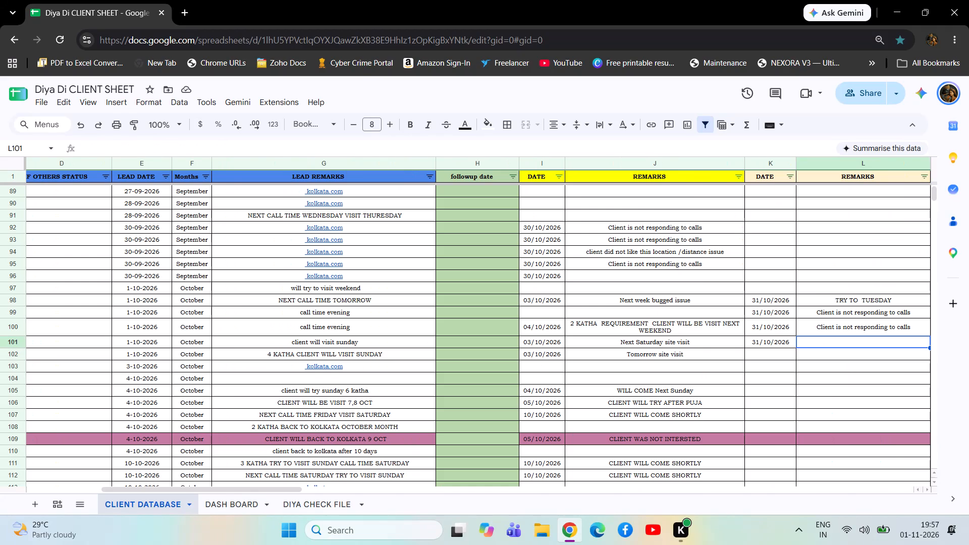
key(c)
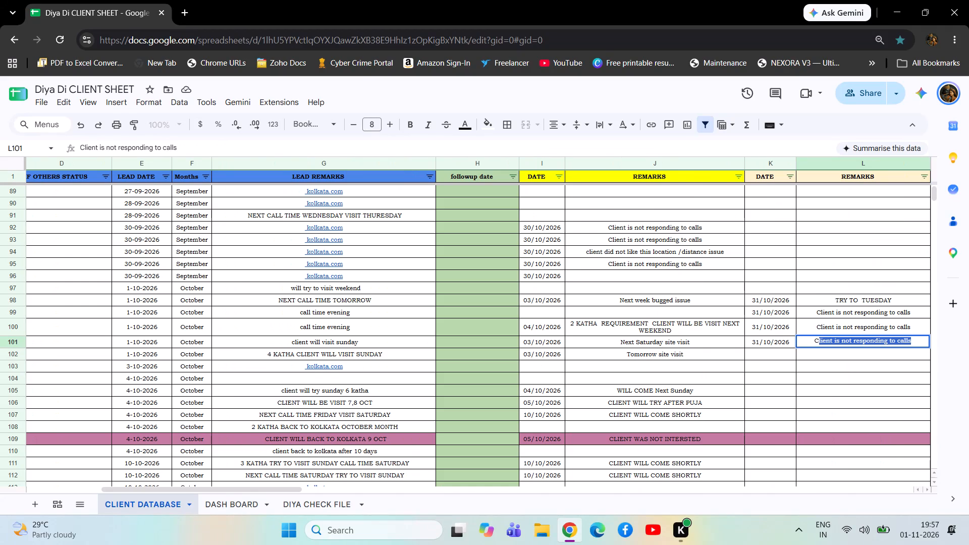
key(Down)
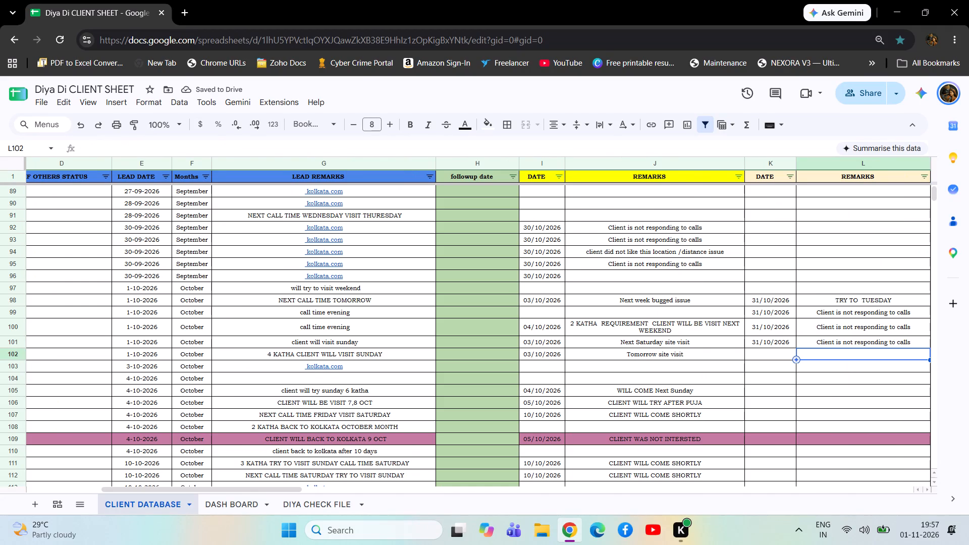
Check the client's name and contact number in column A for the lead in row 102.
key(Left)
key(Left)
key(Left)
key(Left)
key(Left)
key(Left)
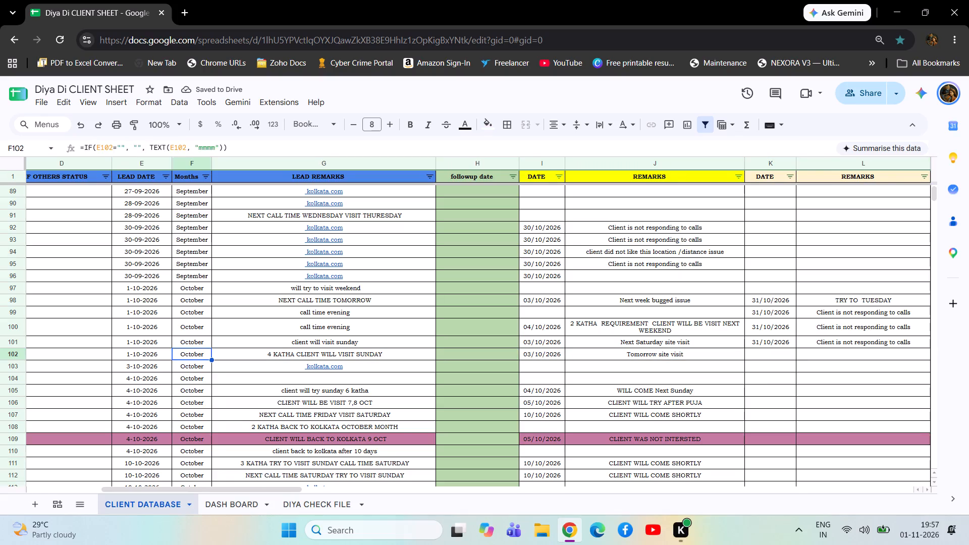
key(Left)
key(Left)
key(Left)
key(Left)
key(Left)
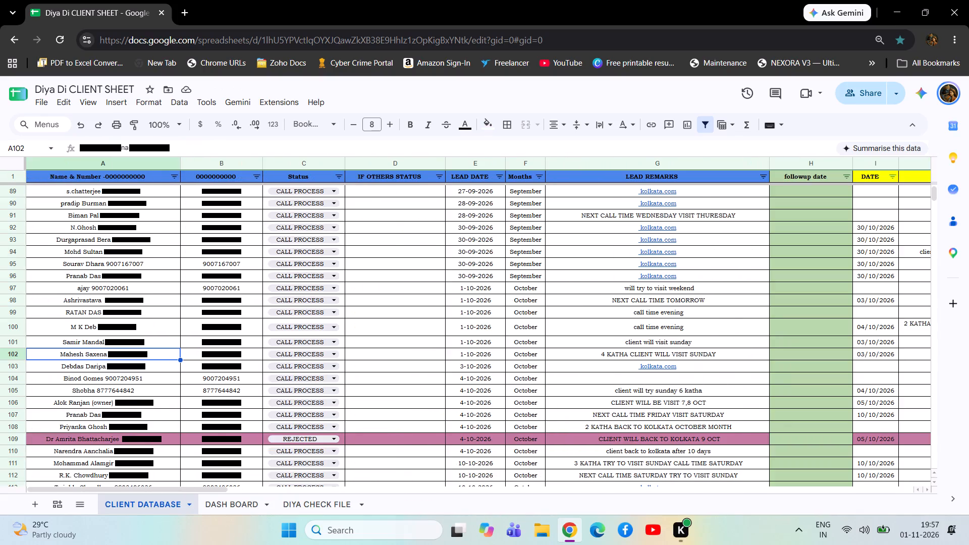
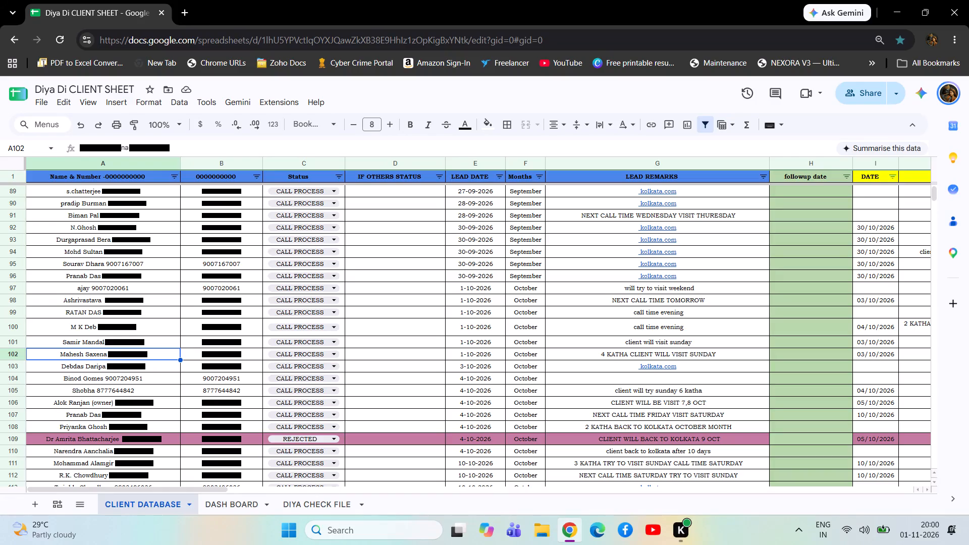
Enter the date 31/10/2026 in the second DATE column (K) for the lead in row 104.
key(Down)
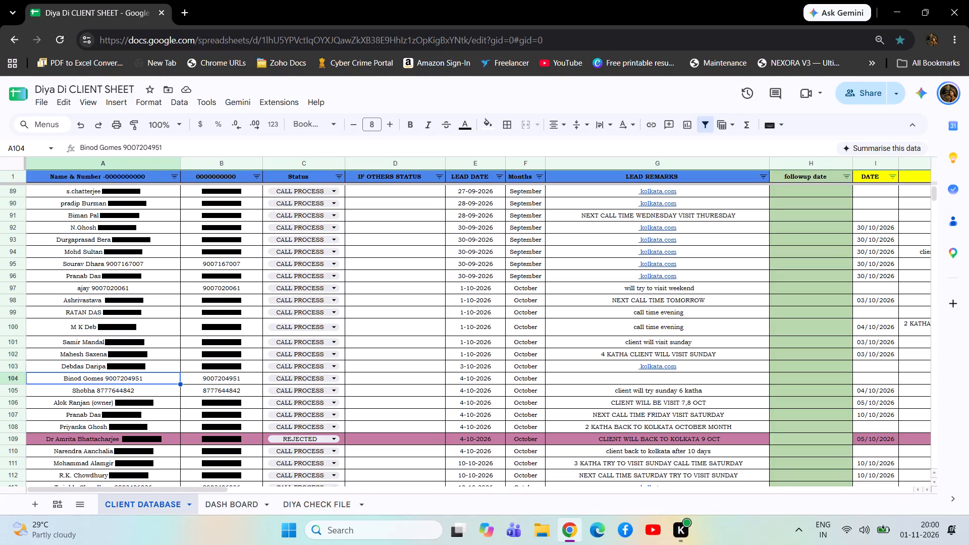
key(Right)
key(Right)
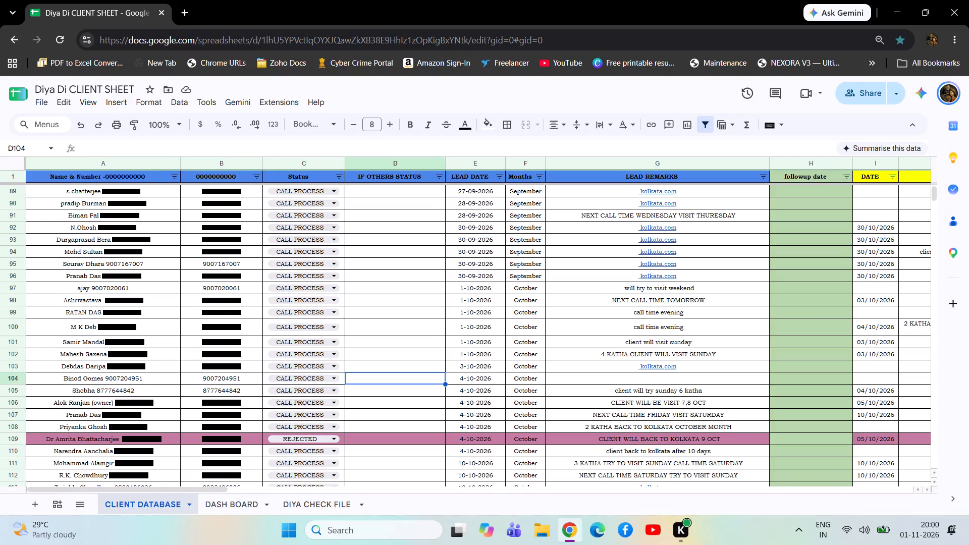
key(Right)
key(Right)
key(Right)
key(Right)
key(Right)
key(Right)
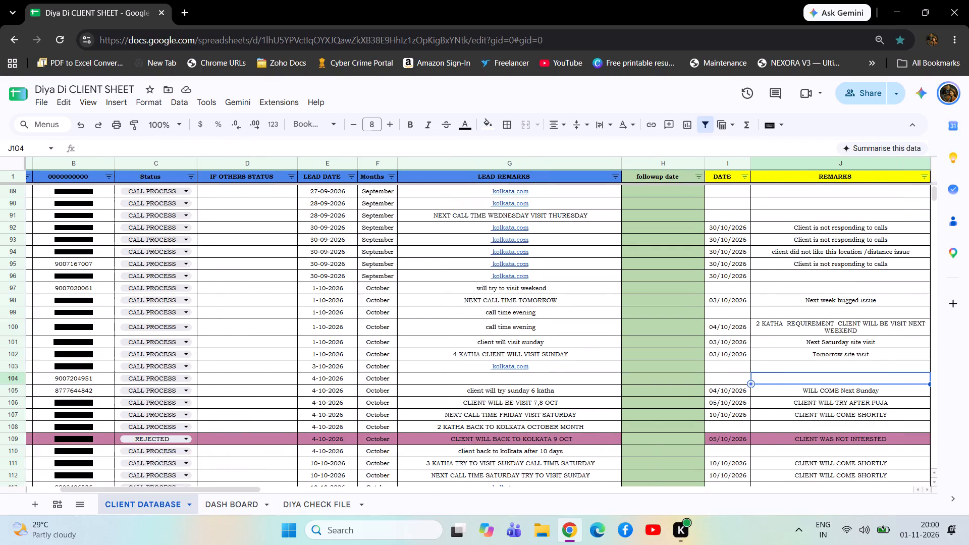
key(Right)
key(Right)
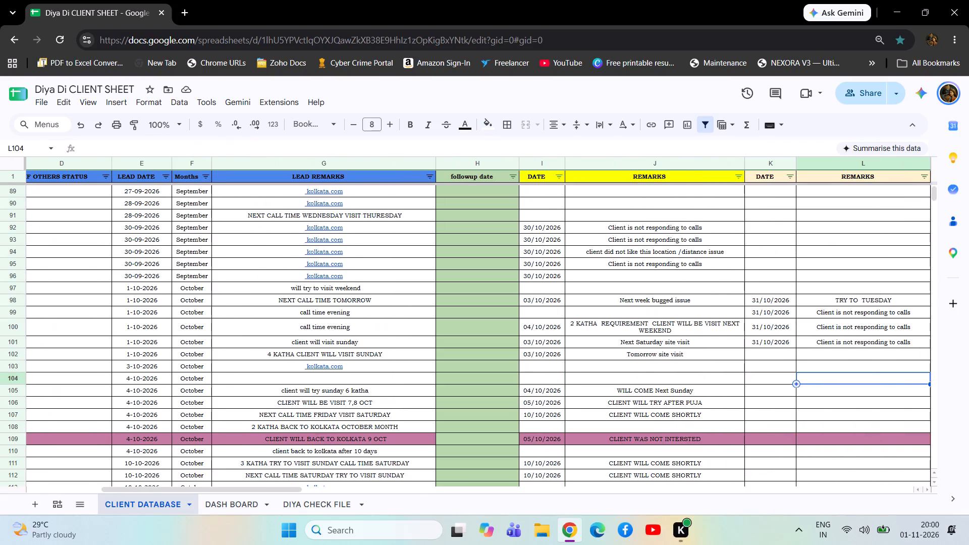
key(Left)
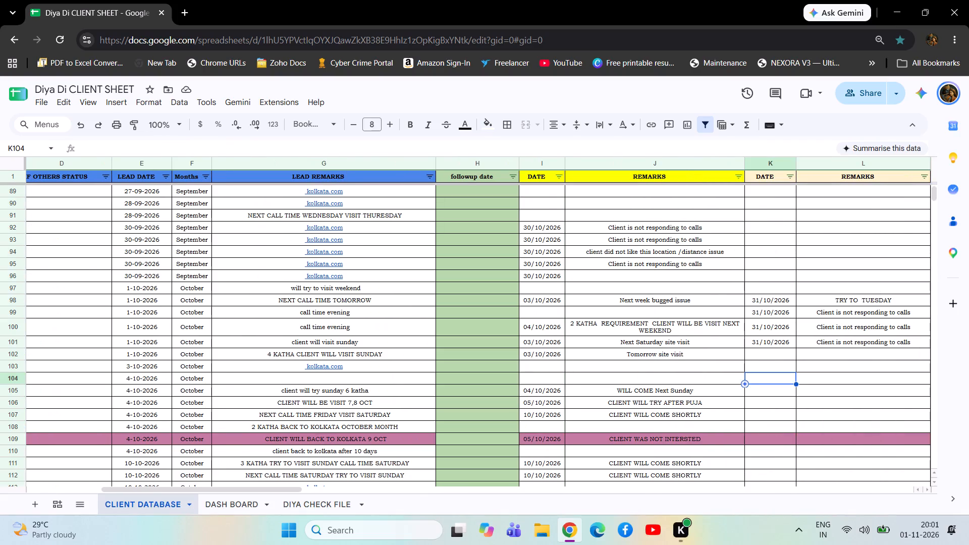
text(31/)
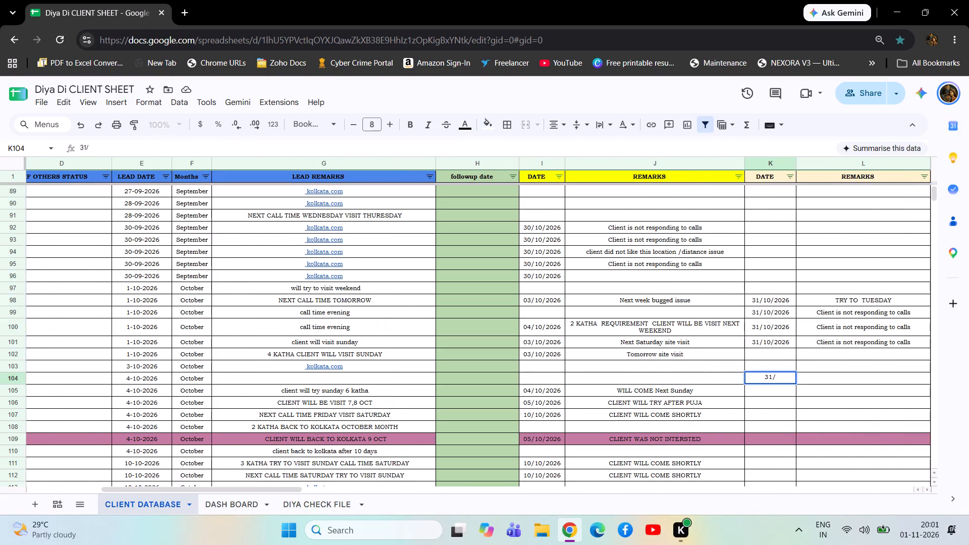
text(10/)
text(2026)
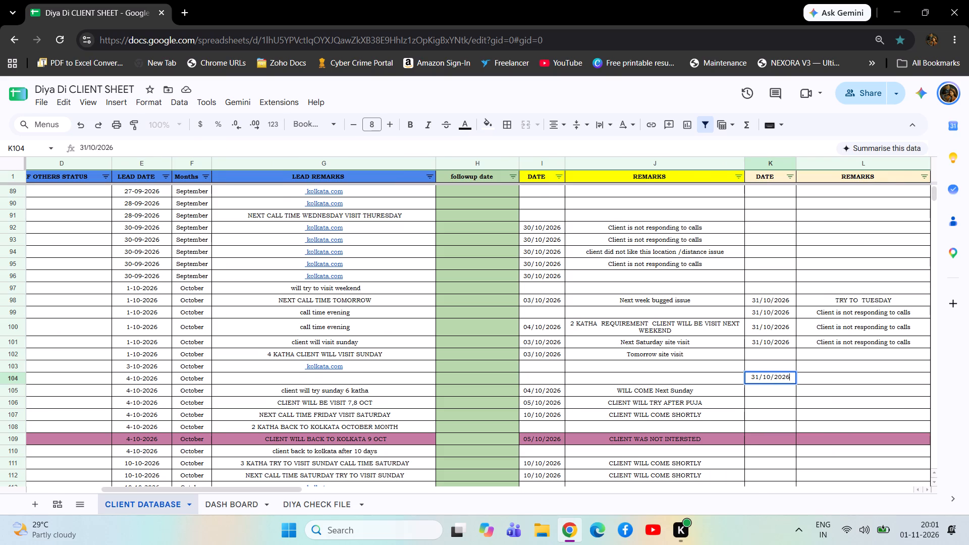
Paste the remark "Client is not responding to calls" into the second REMARKS column (L) for the lead in row 104.
key(Right)
key(ctrl+v)
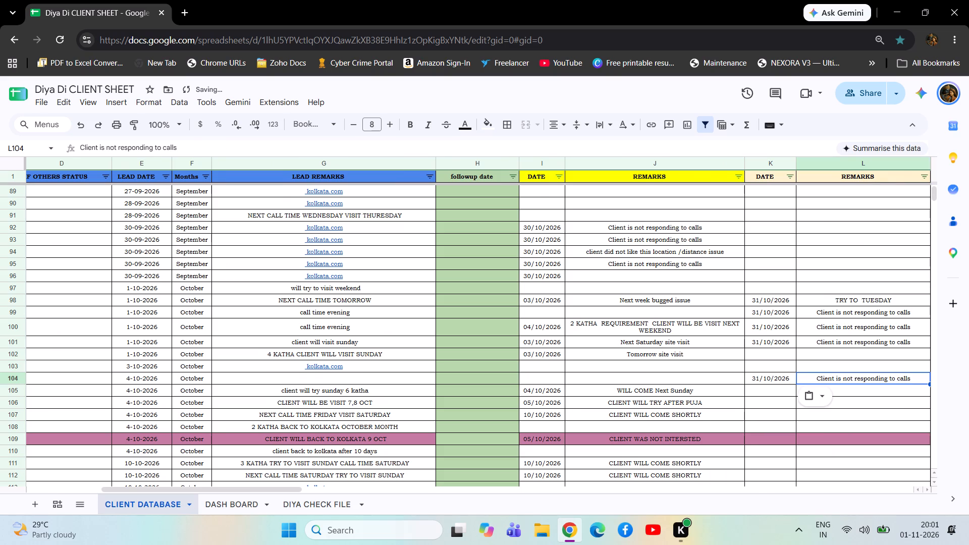
Check the client's name and contact number in column A for the lead in row 105.
key(Down)
key(Left)
key(Left)
key(Left)
key(Left)
key(Left)
key(Left)
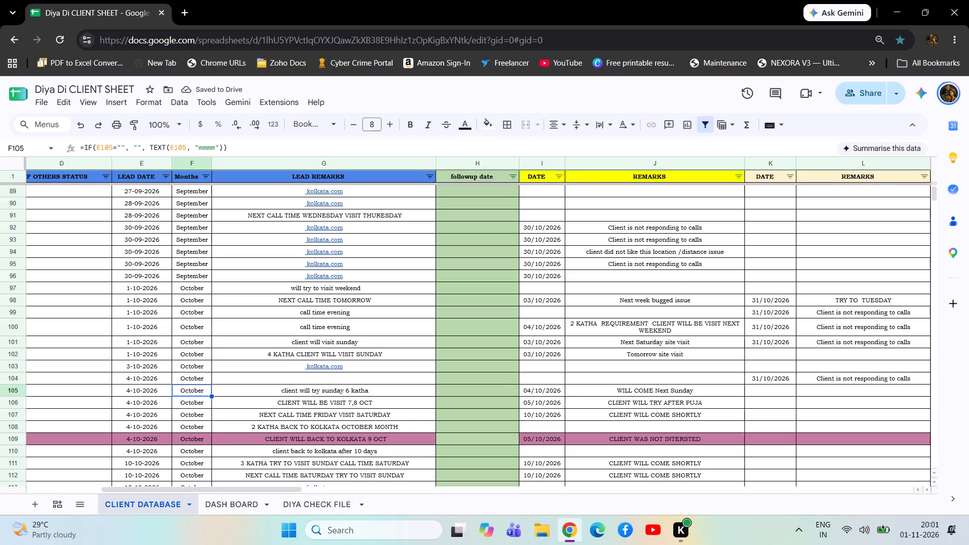
key(Left)
key(Left)
key(Left)
key(Left)
key(Left)
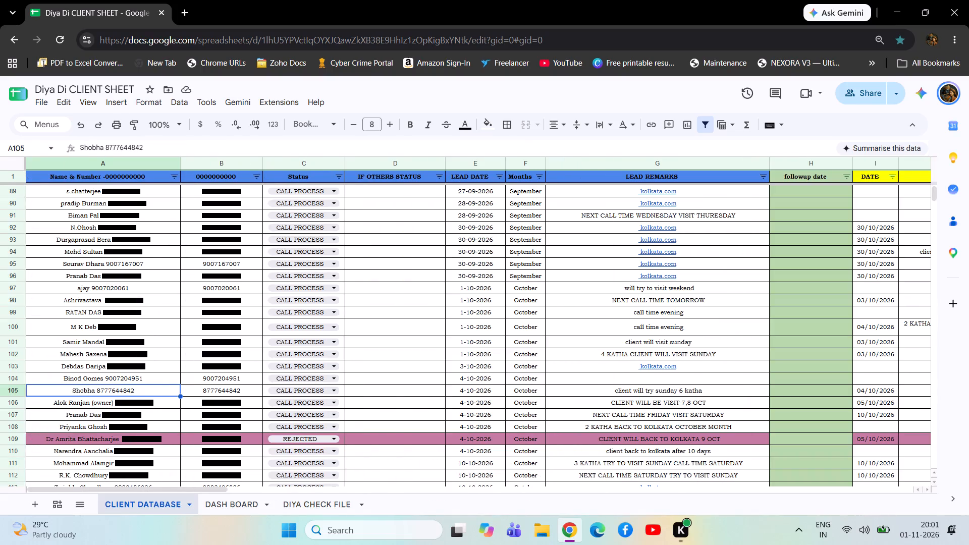
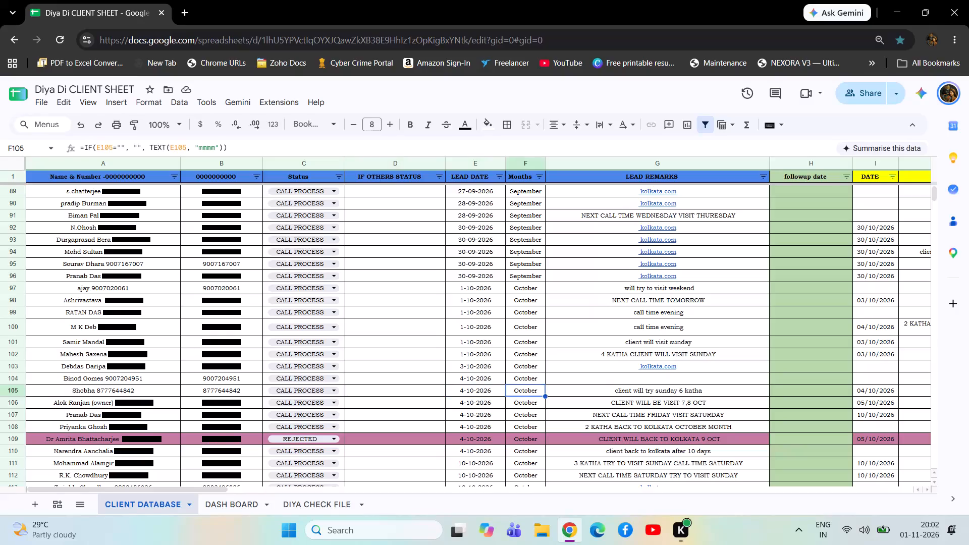
Enter the date 31/10/2026 in the second DATE column (K) for the lead in row 105.
key(Right)
key(Right)
key(Right)
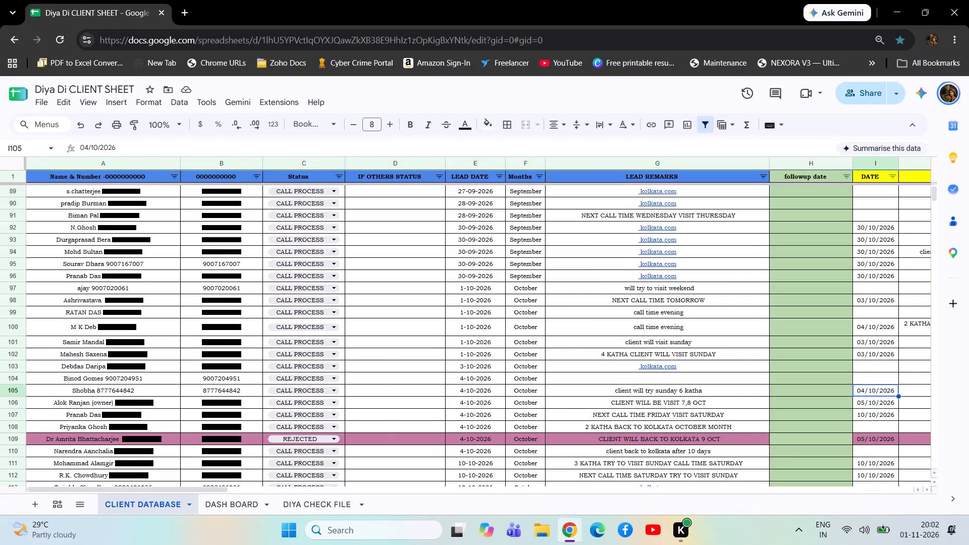
key(Right)
key(Right)
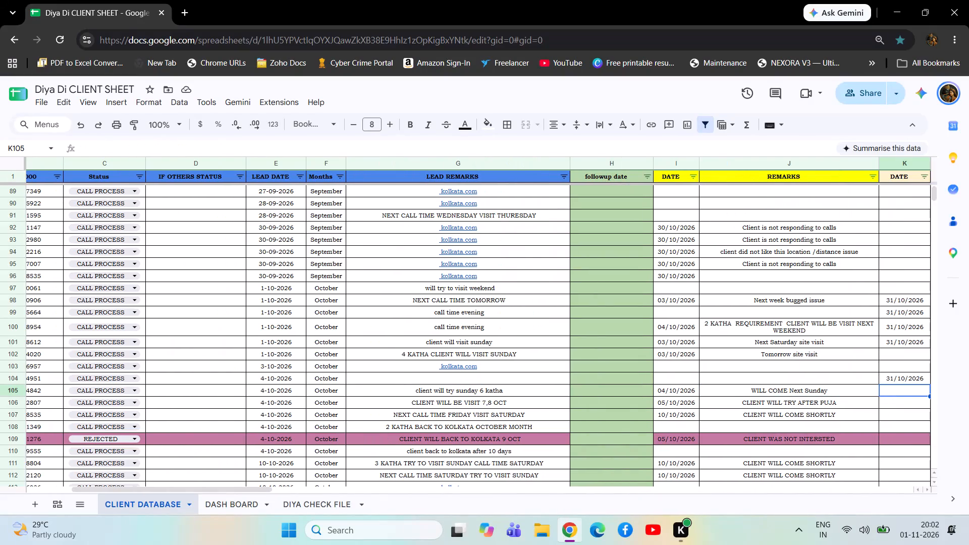
text(31/10/)
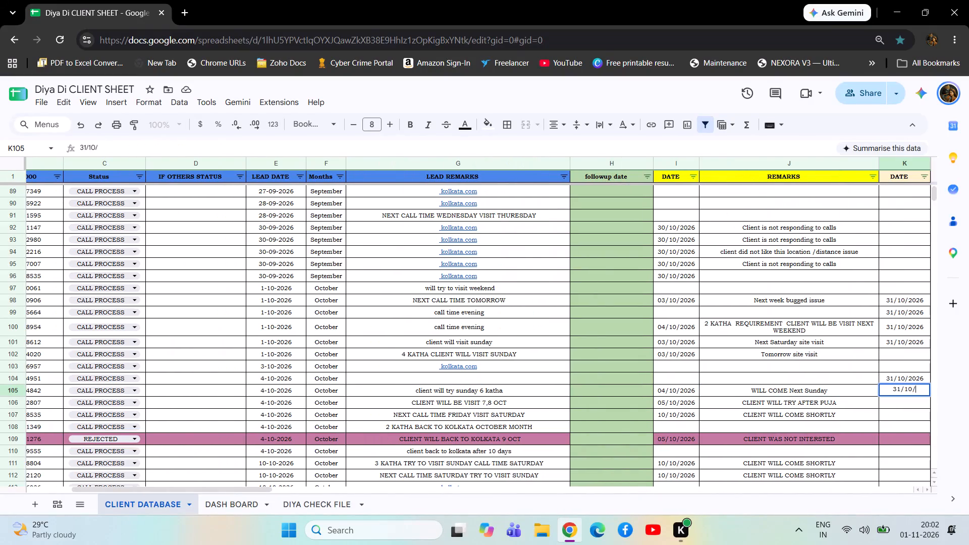
key(2)
text(026)
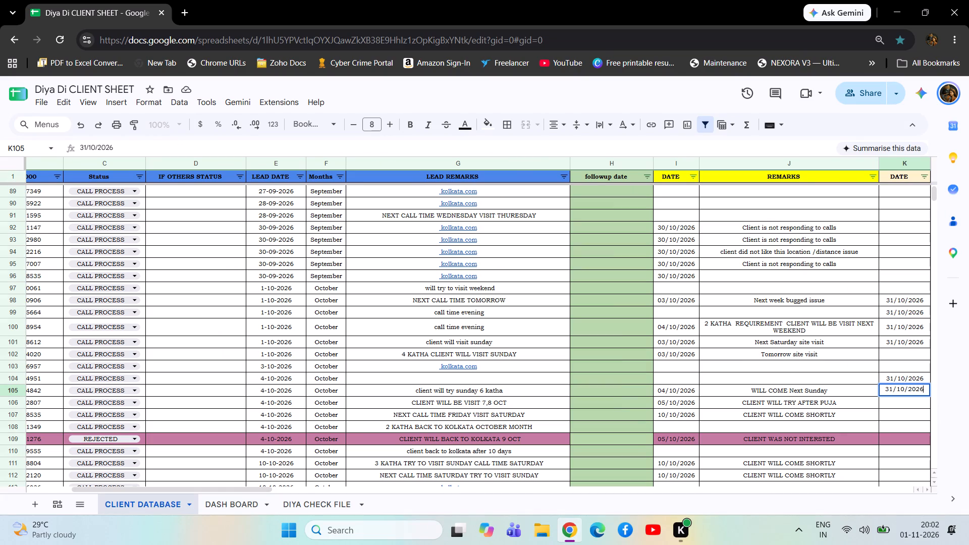
key(Right)
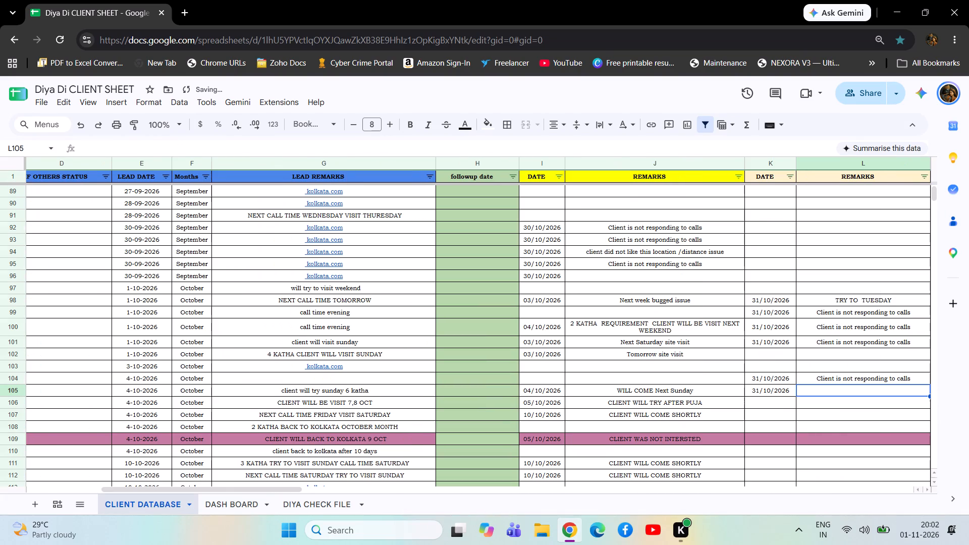
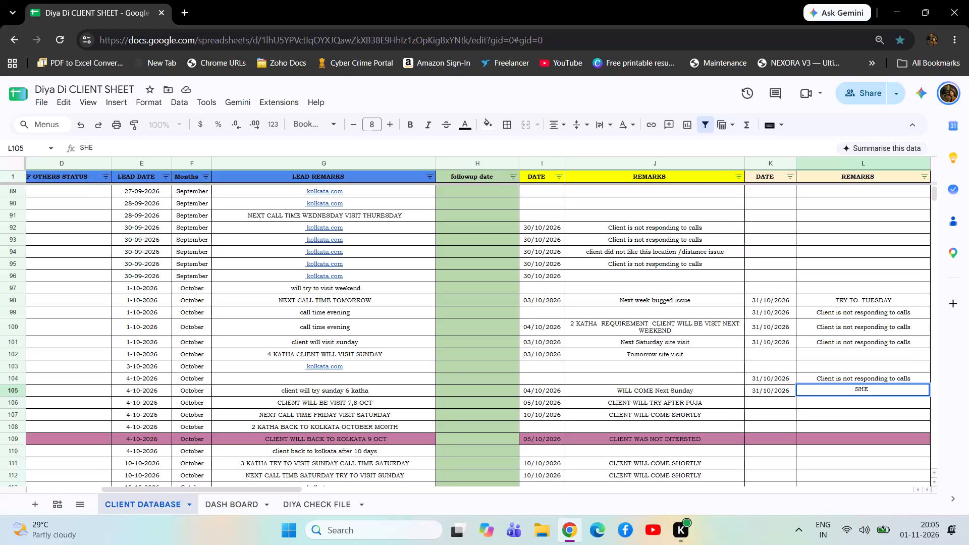
Continue the remark in the second REMARKS column (L) for the lead in row 105 so it reads "SHE SELL".
key(s)
key(e)
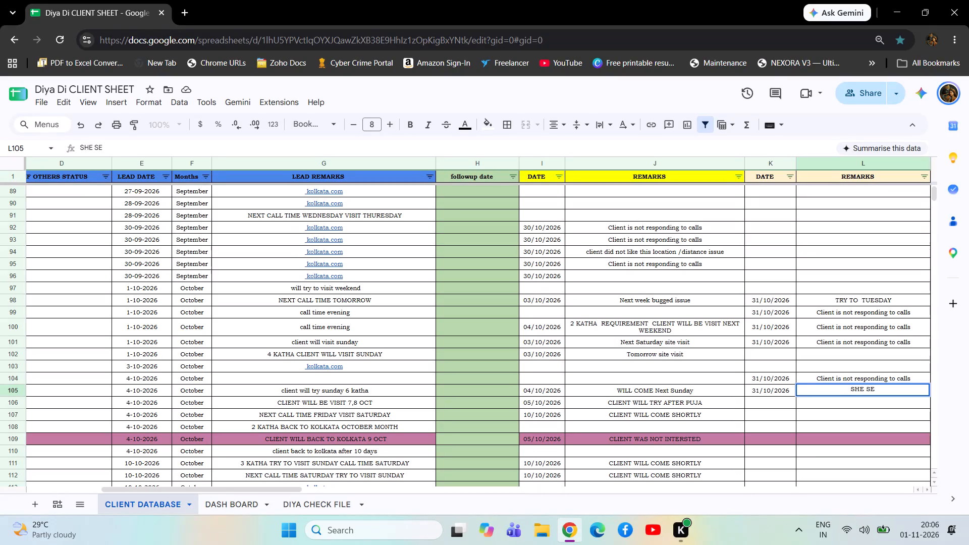
text(LL)
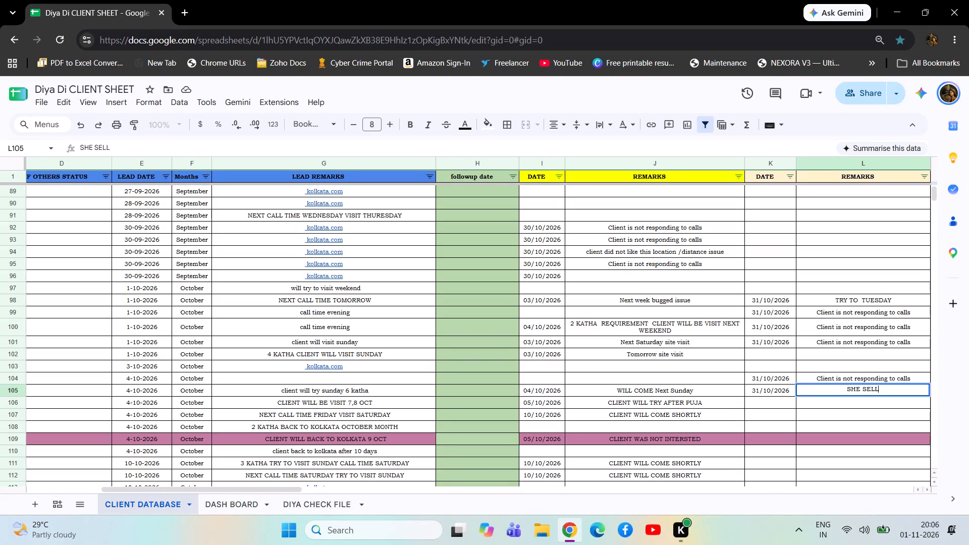
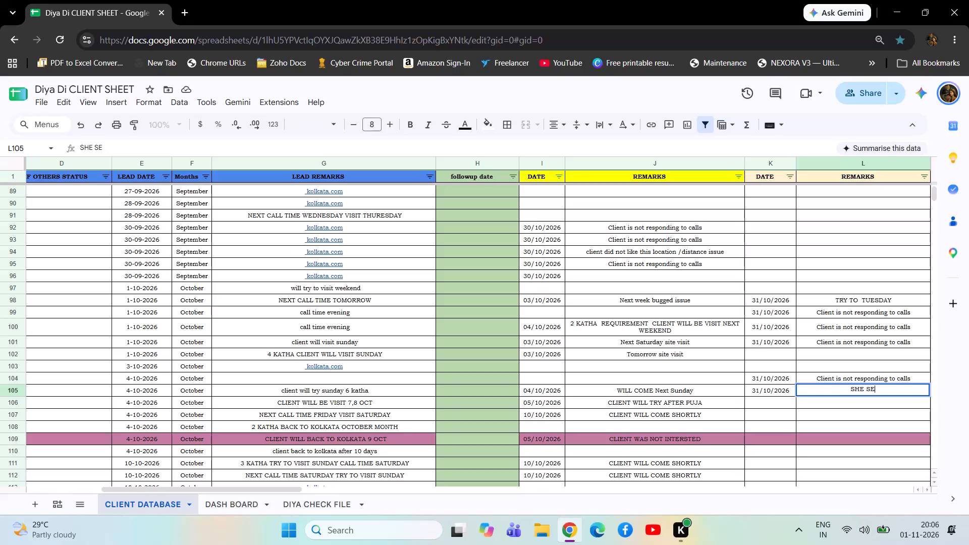
Reword the unfinished remark in the second REMARKS column (L) for the lead in row 105 as "SHE WILL SELL HI".
key(BackSpace)
key(BackSpace)
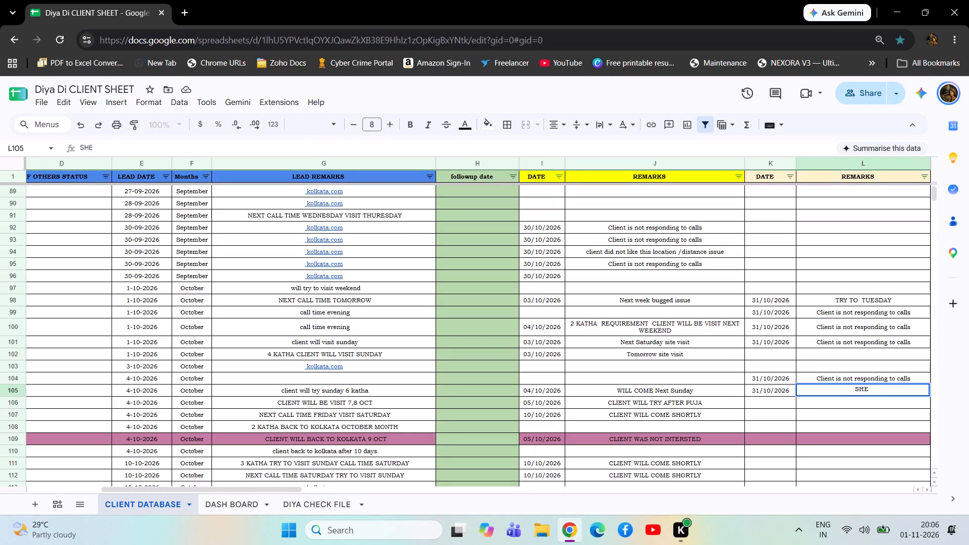
text(WI)
text(LL)
key(space)
text(S)
key(e)
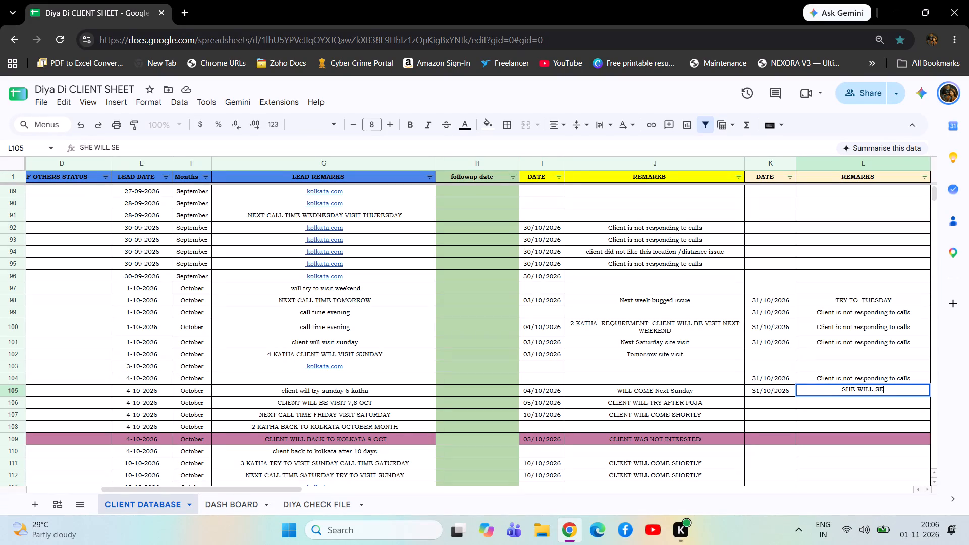
text(LL)
key(space)
text(HI)
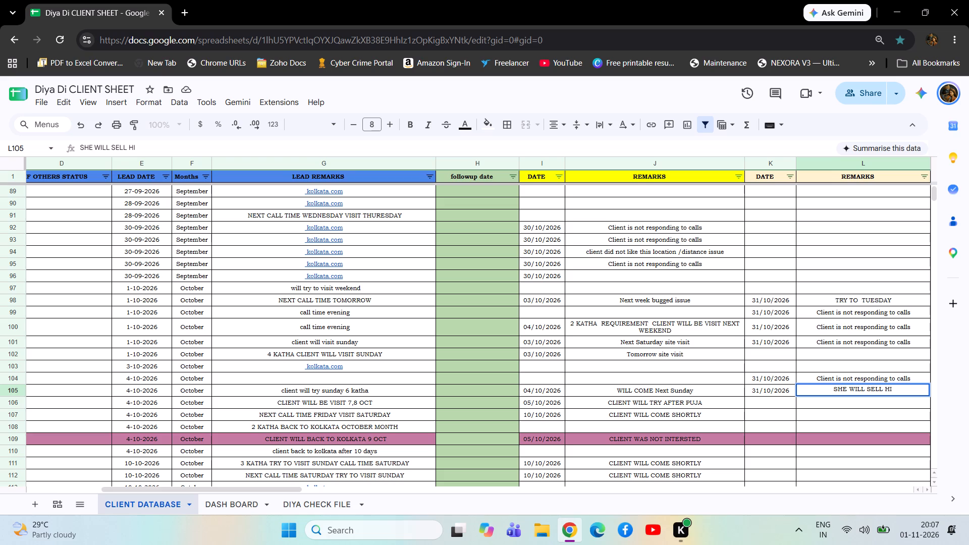
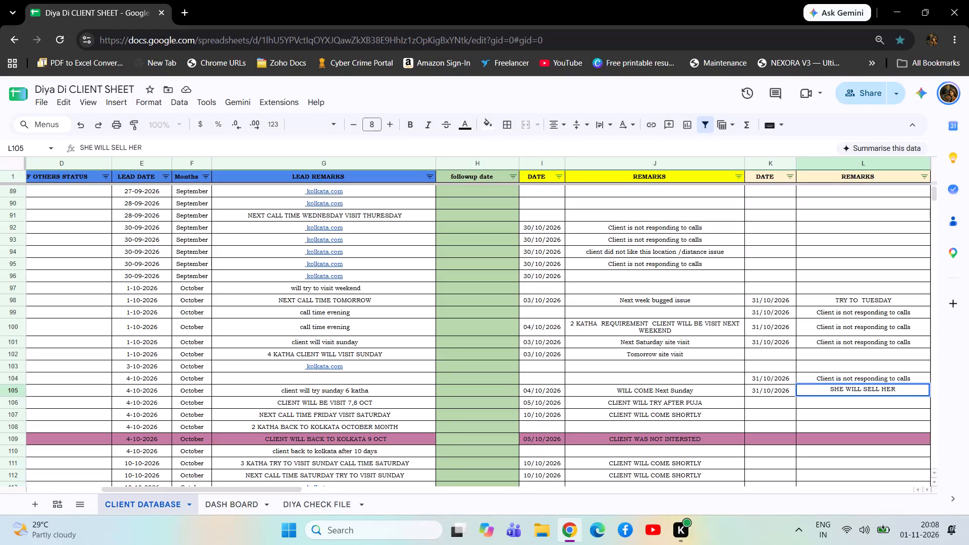
Complete the row 105 remark in column L so it reads "SHE WILL SELL HER FLAT AND THEN TAKE THE LAND FORM US".
key(space)
text(FLAT)
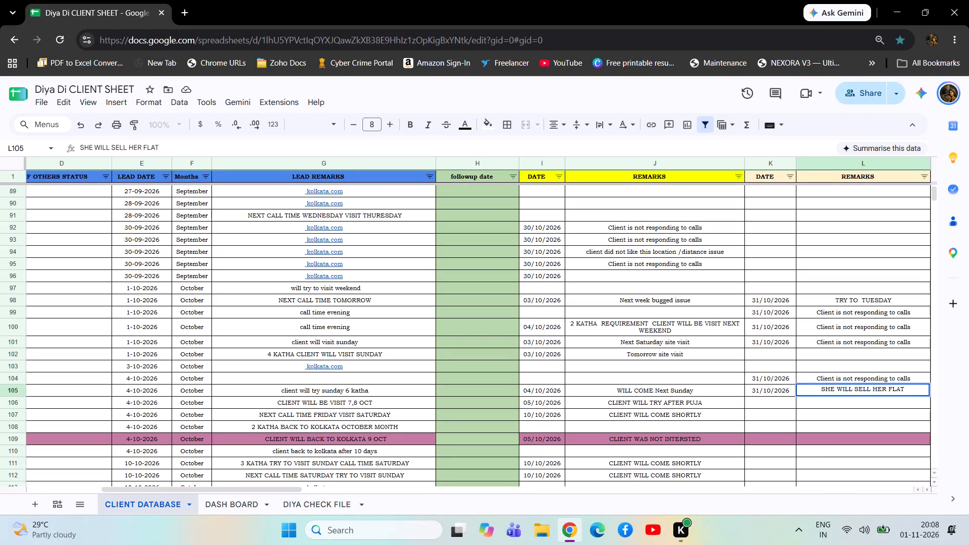
key(space)
text(AND)
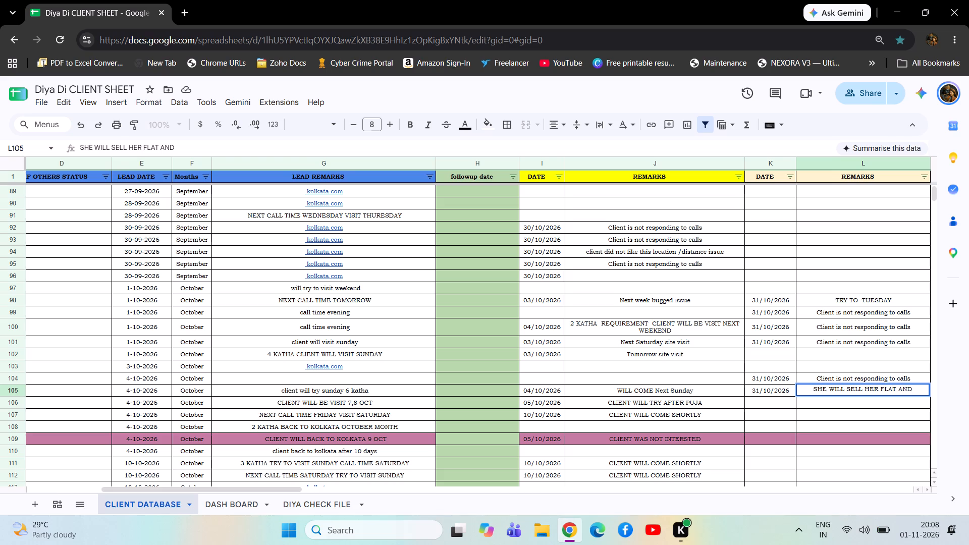
key(space)
text(THA)
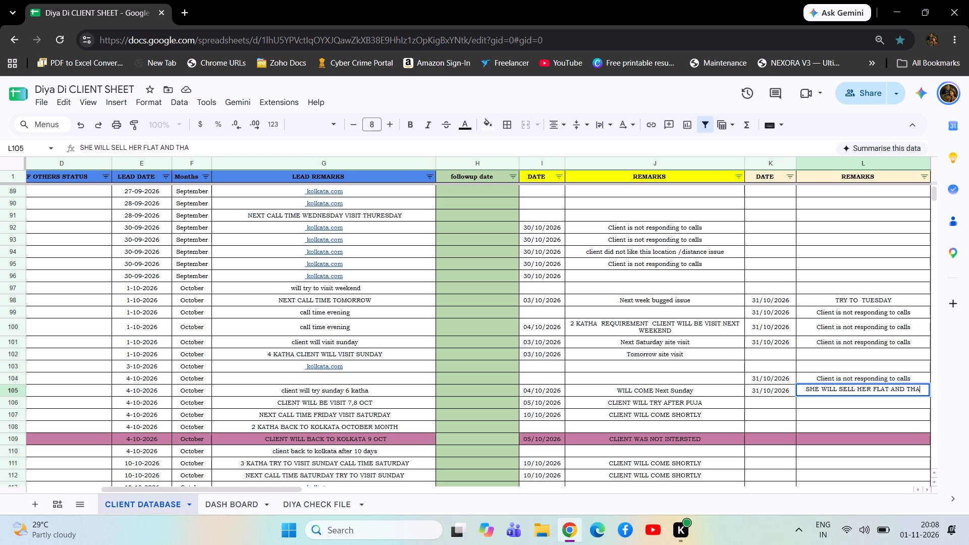
key(BackSpace)
text(EN)
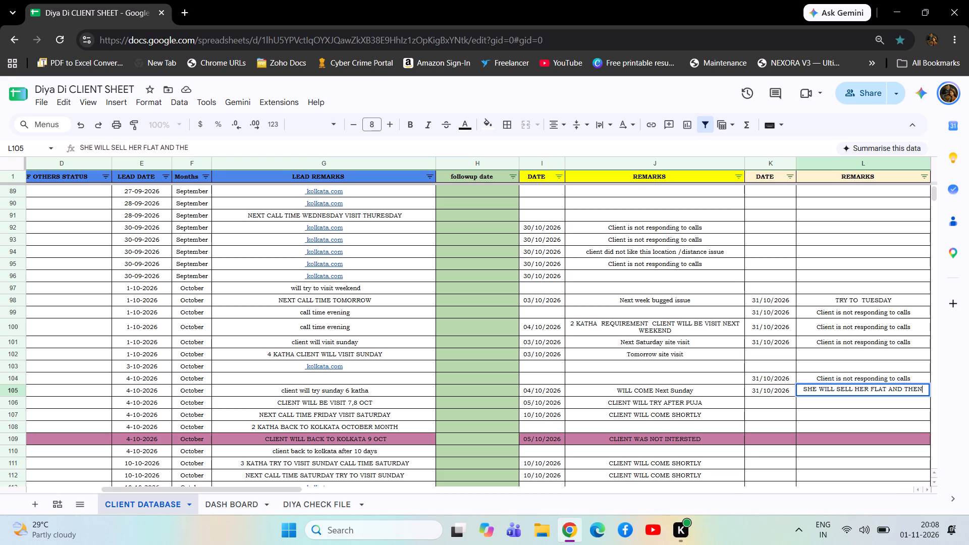
key(space)
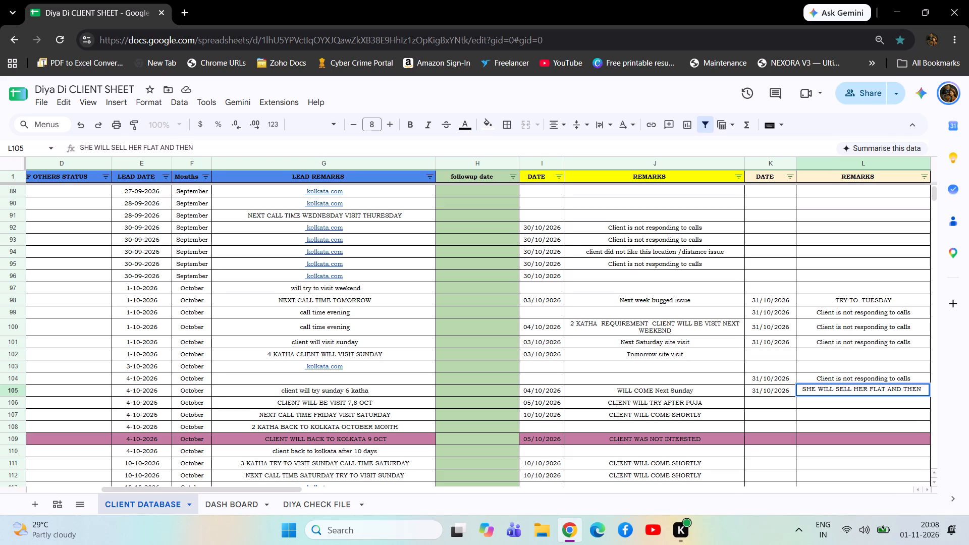
key(t)
text(AKE)
key(space)
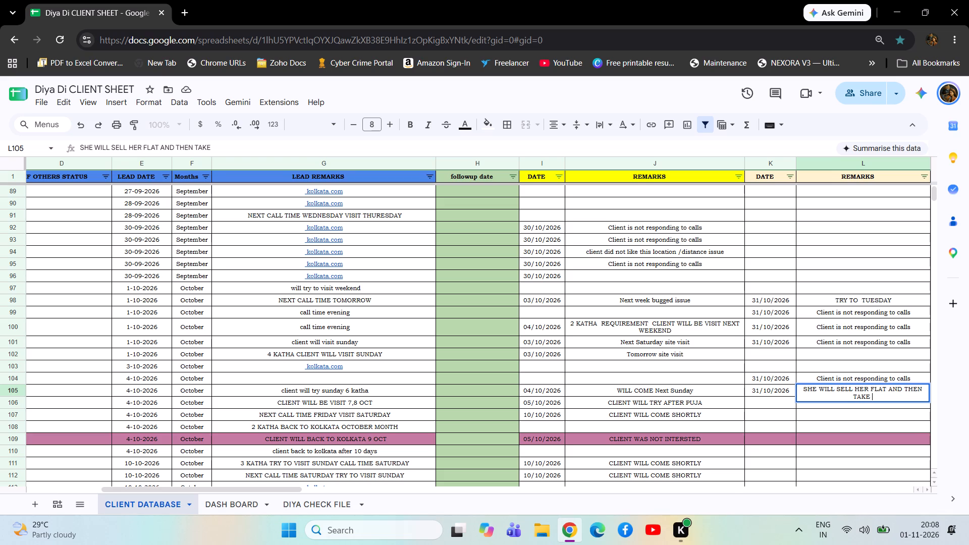
text(THE LAND FOR)
key(space)
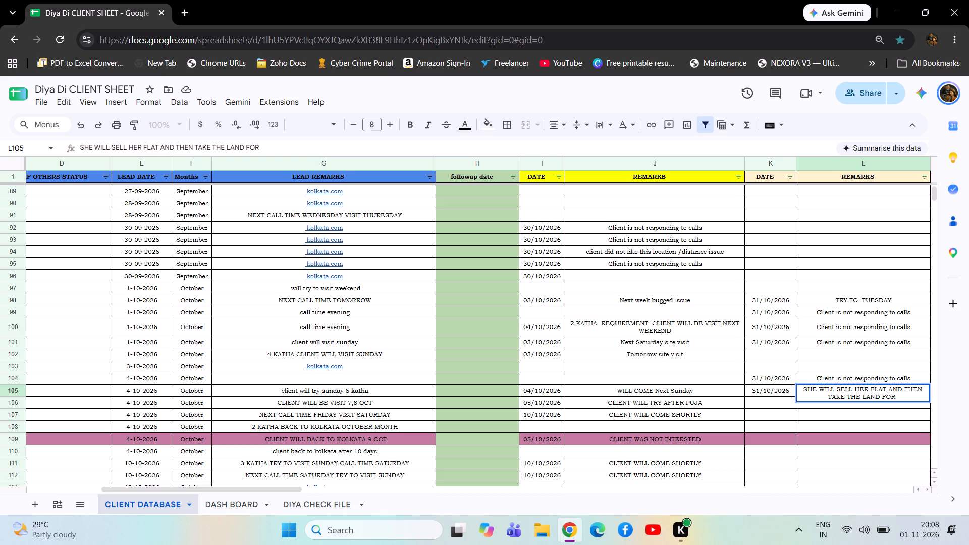
key(BackSpace)
text(M US)
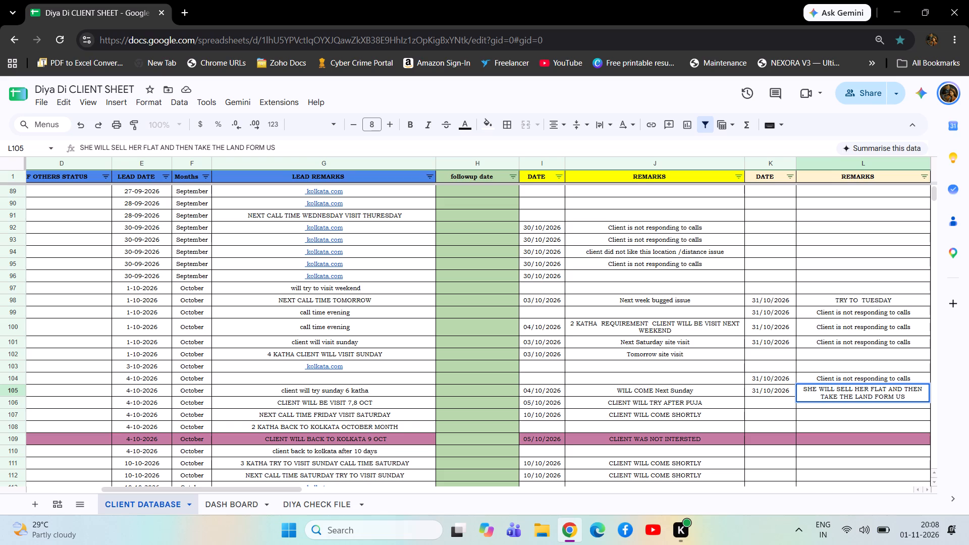
key(Down)
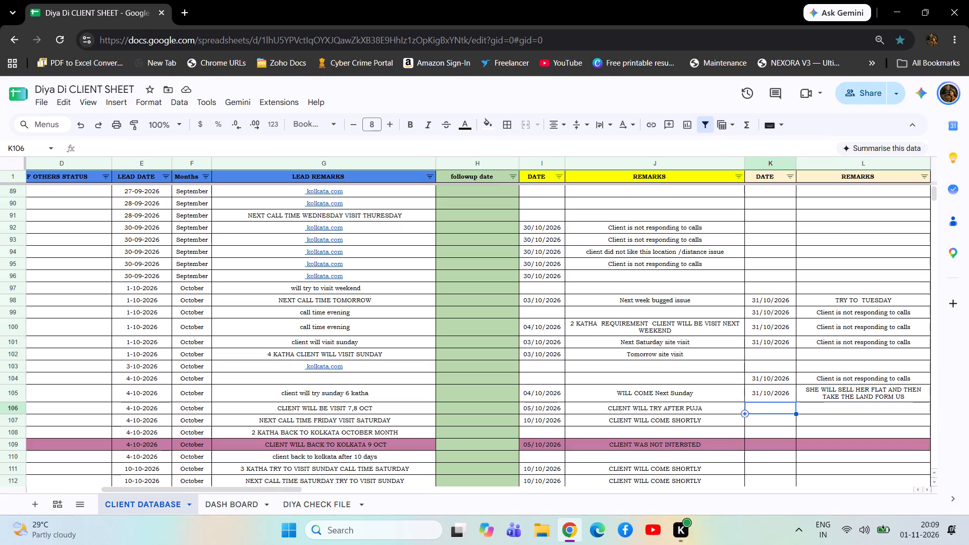
Check the client's name and contact number for the lead in row 106.
key(Left)
key(Left)
key(Left)
key(Left)
key(Left)
key(Left)
key(Left)
key(Left)
key(Left)
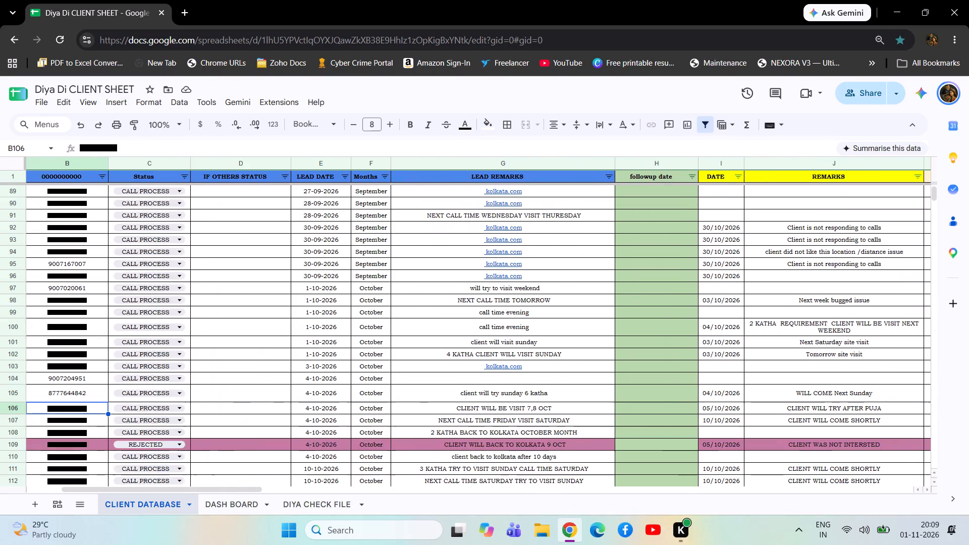
key(Left)
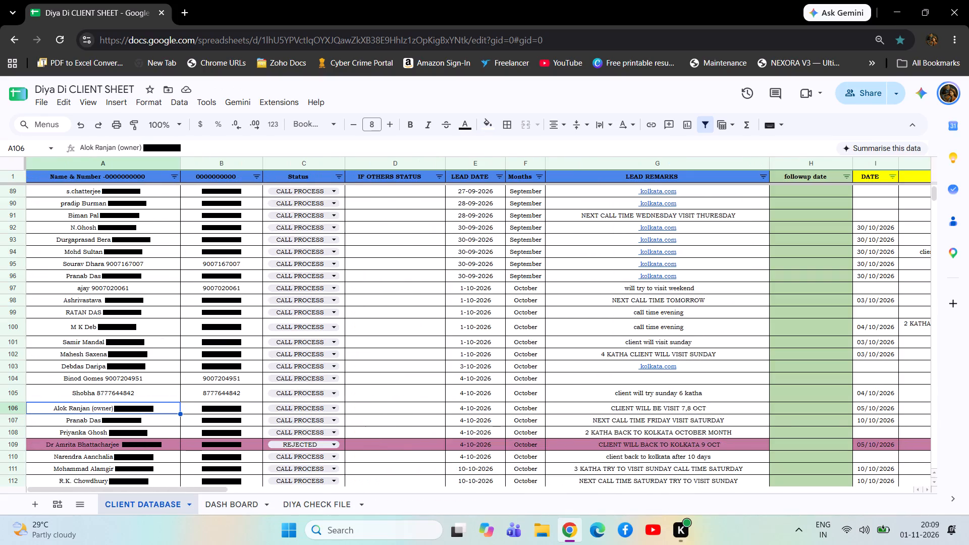
Enter the date 31/10/2026 in the second DATE column (K) for the lead in row 106.
key(Right)
key(Right)
key(Right)
key(Right)
key(Right)
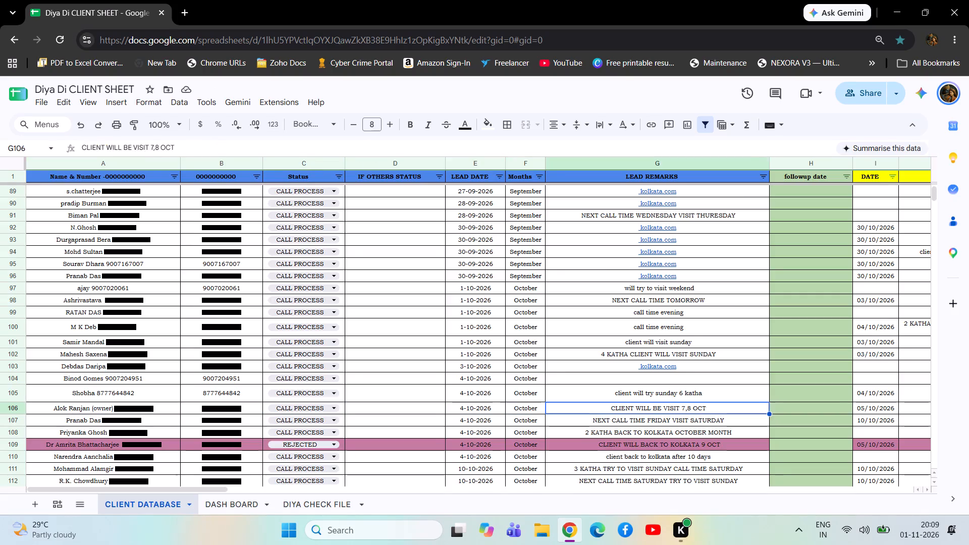
key(Right)
key(Right)
key(Right)
key(Right)
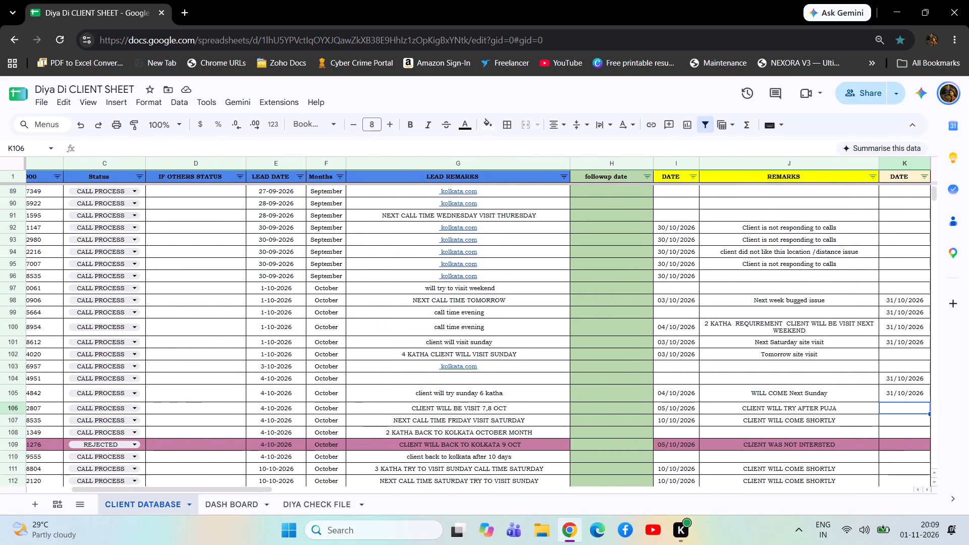
text(31/)
text(10/)
text(202)
key(6)
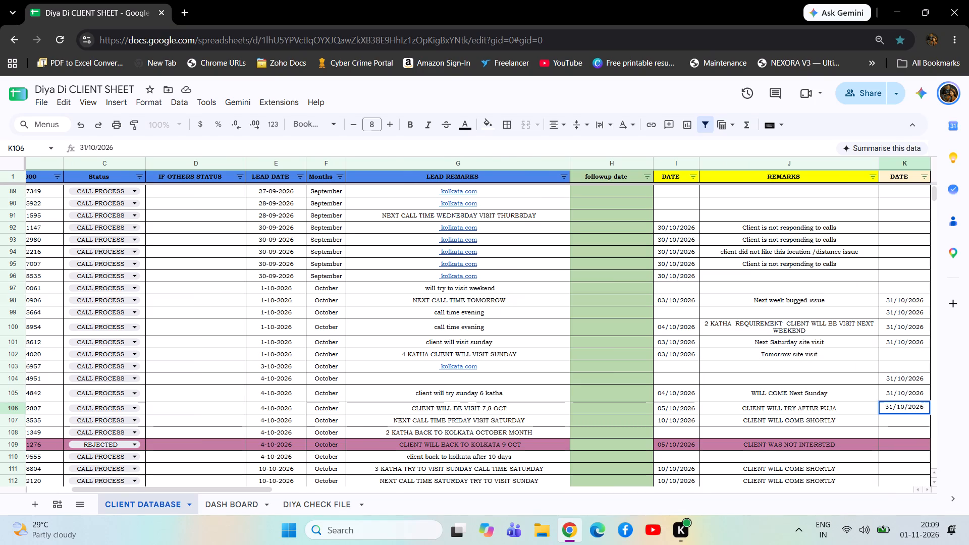
key(Right)
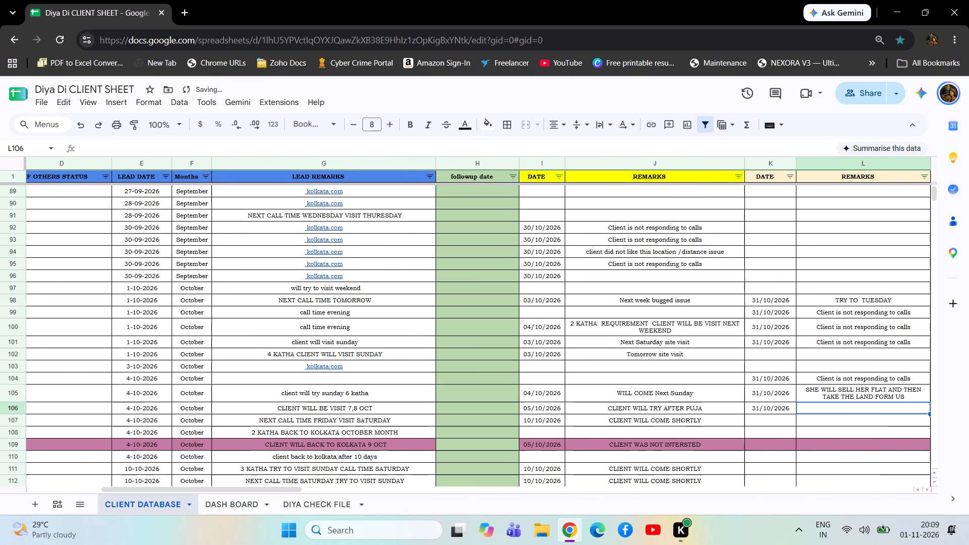
Enter the remark "CLIENT WAS NOT INTERDTED" in the second REMARKS column (L) for the lead in row 106.
text(CL)
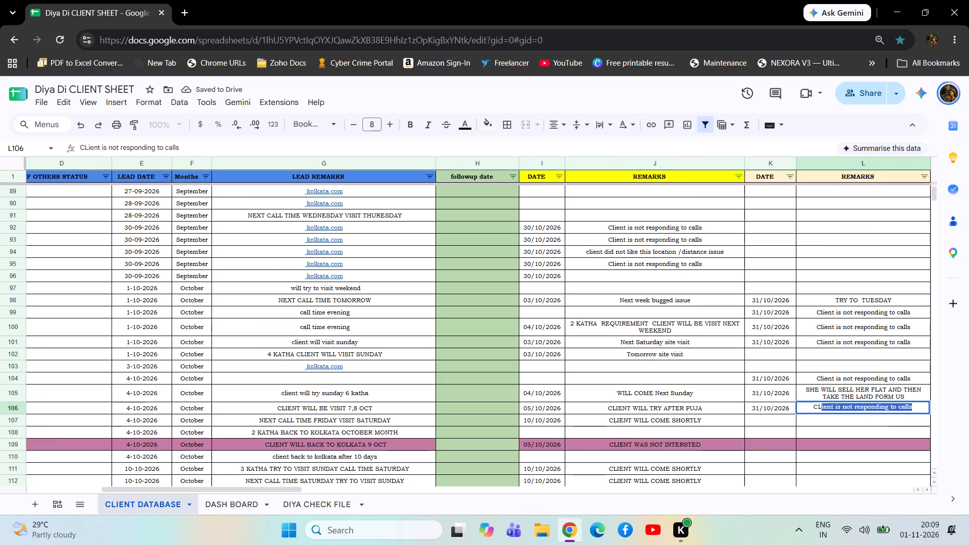
key(i)
text(ENT)
key(space)
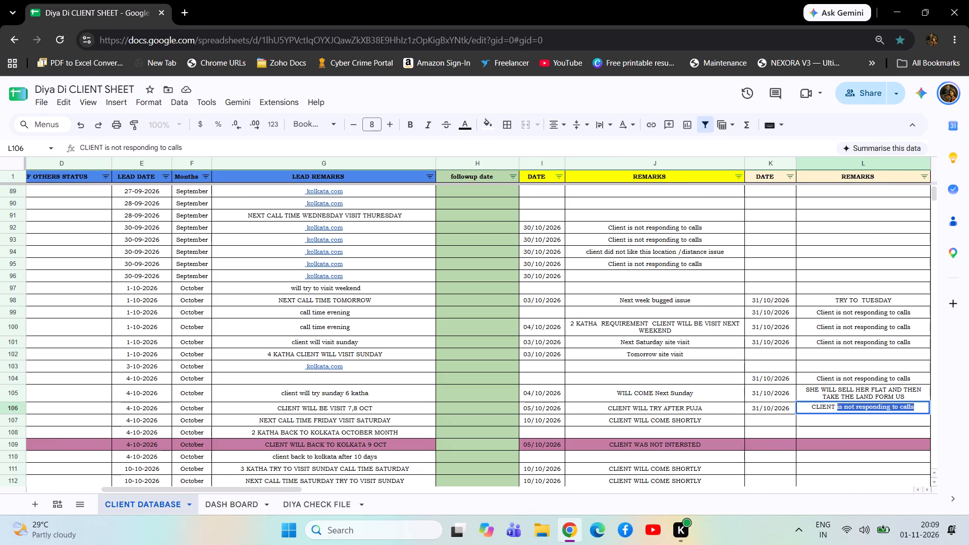
text(WAS)
key(space)
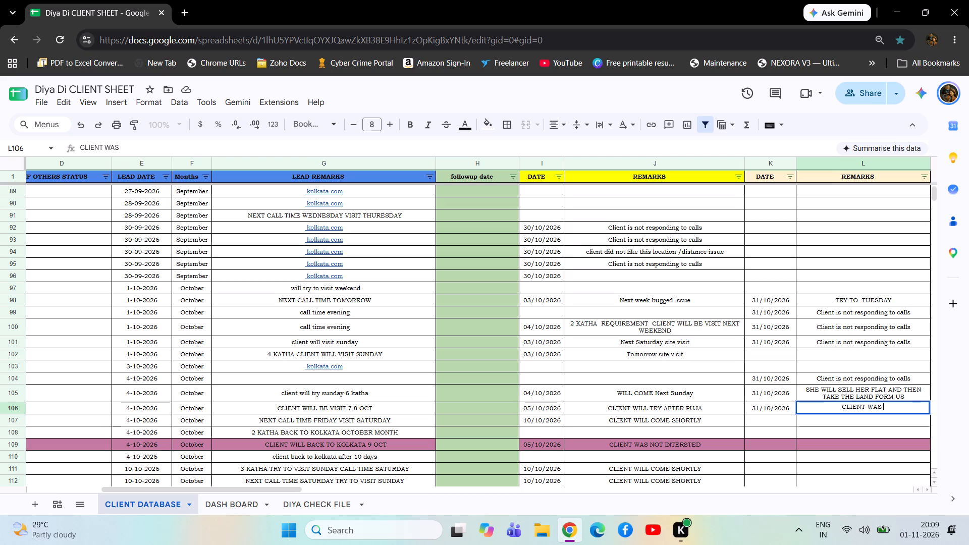
text(NOT)
key(space)
text(I)
key(space)
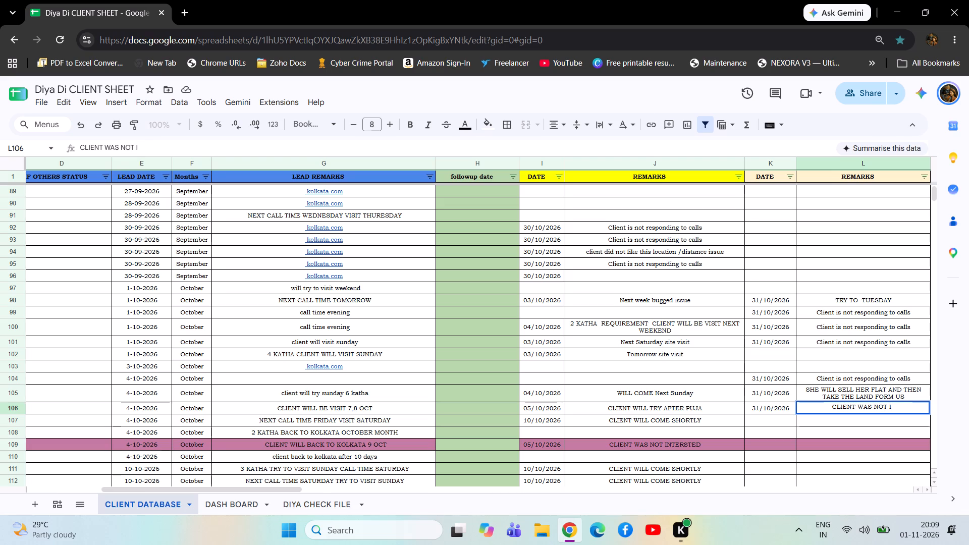
key(BackSpace)
text(NT)
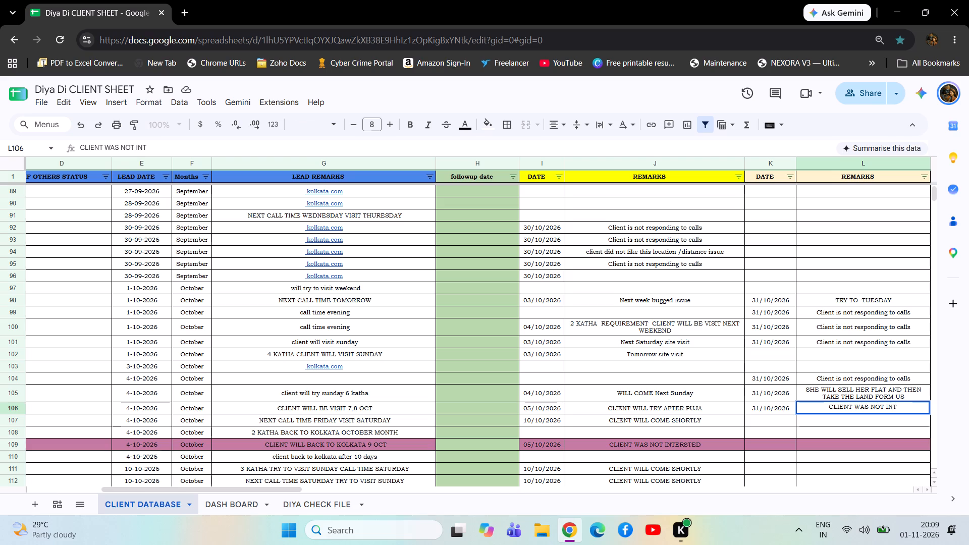
text(ER)
text(DTED)
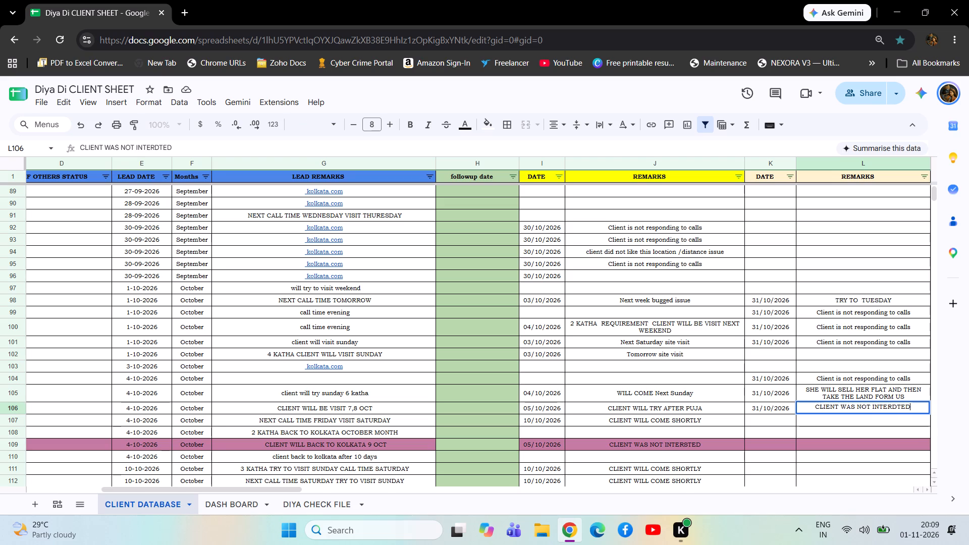
key(Down)
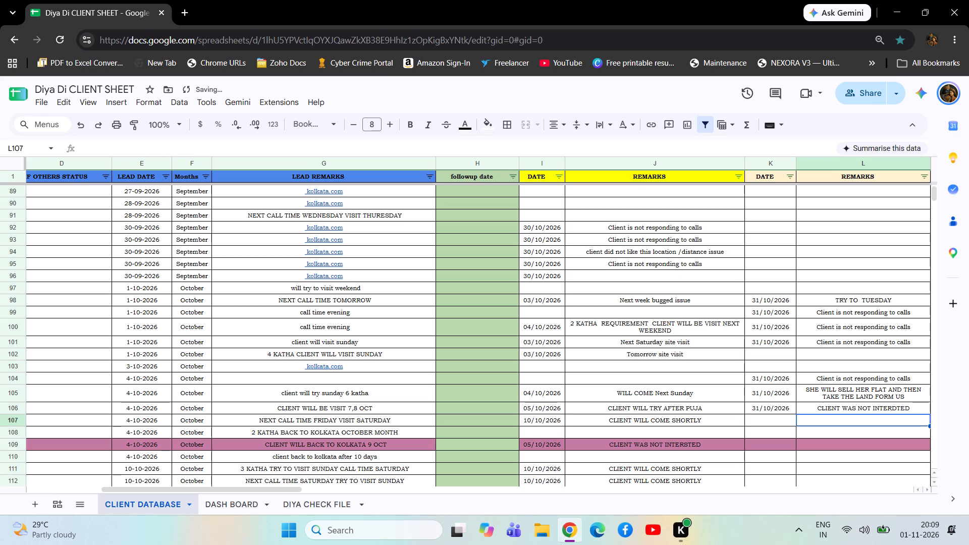
Enter the date 31/10/2026 in the second DATE column (K) for the lead in row 107.
key(Left)
text(31)
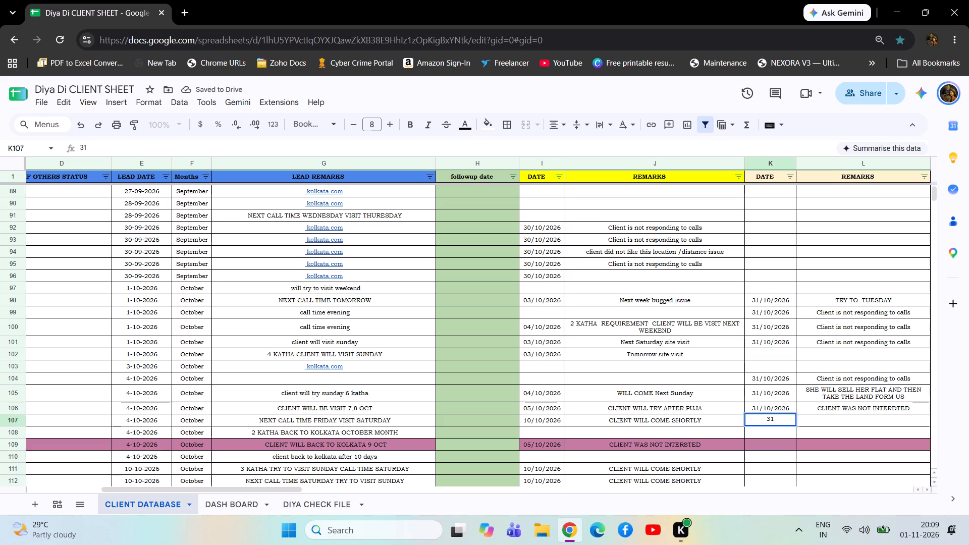
key(slash)
text(10/2026)
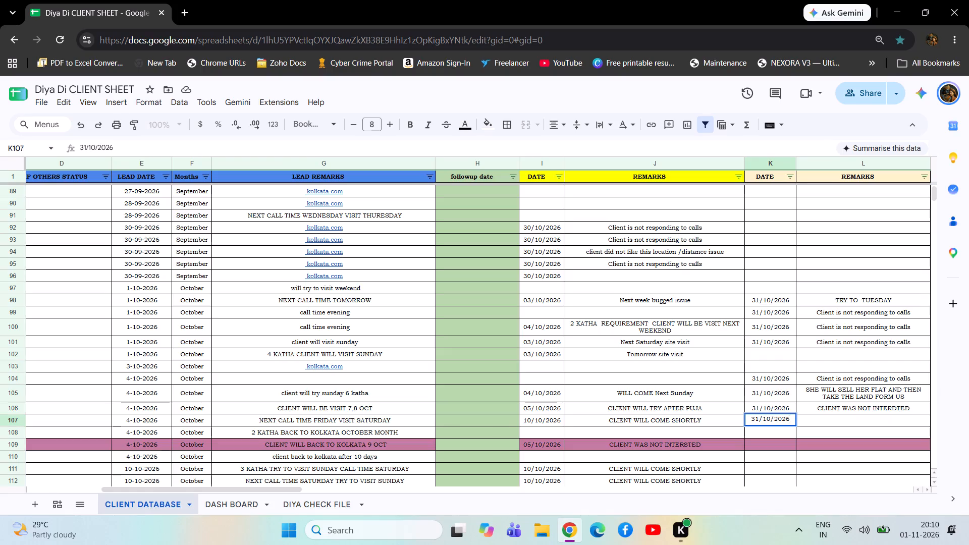
key(Left)
Check the client's name and contact number for the lead in row 107.
key(Left)
key(Left)
key(Left)
key(Left)
key(Left)
key(Left)
key(Left)
key(Left)
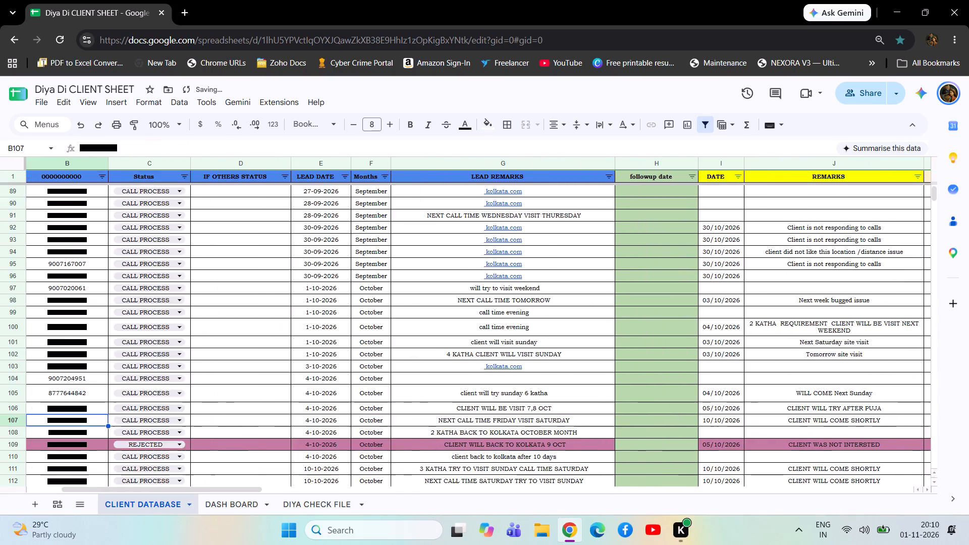
key(Left)
key(Left)
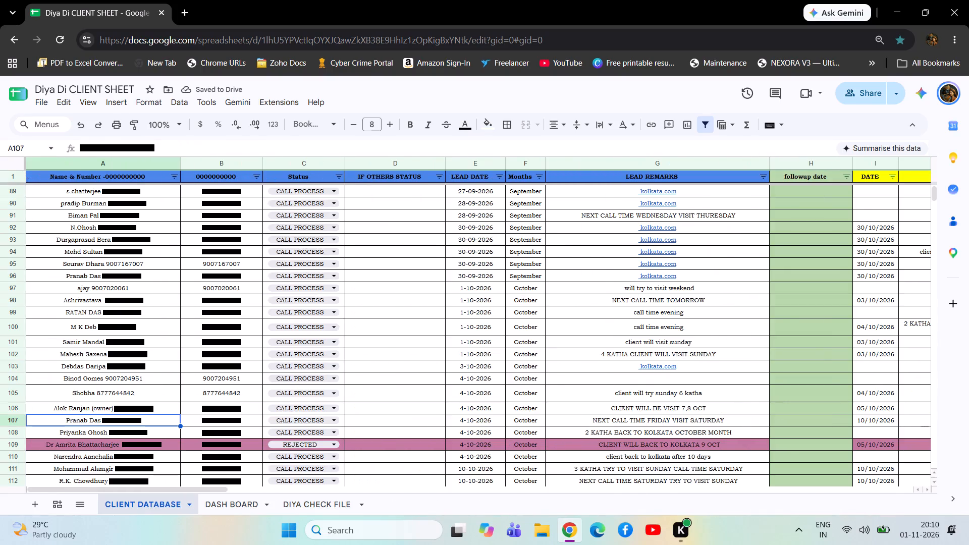
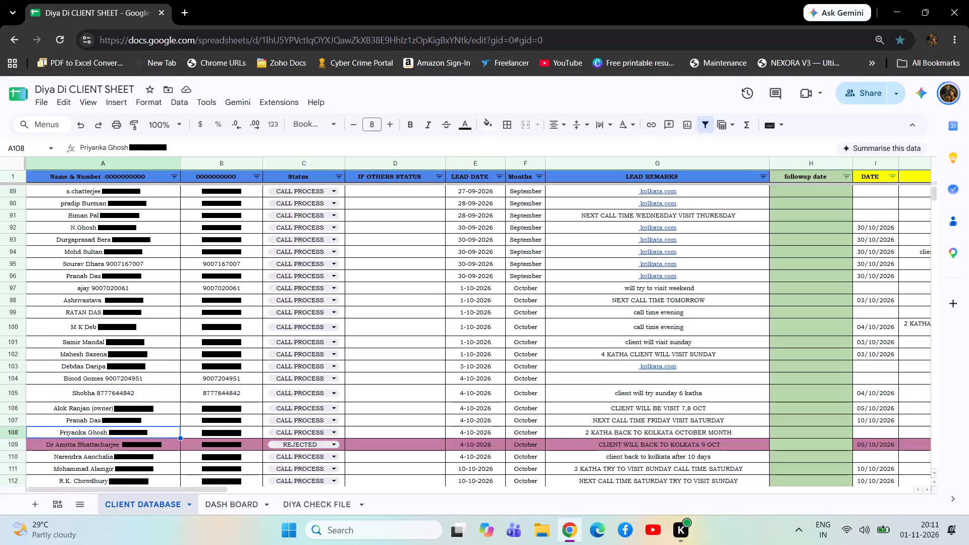
Review the lead in row 108 across its follow-up date and remarks columns, and check the client's name and contact number.
key(Right)
key(Right)
key(Right)
key(Right)
key(Right)
key(Right)
key(Right)
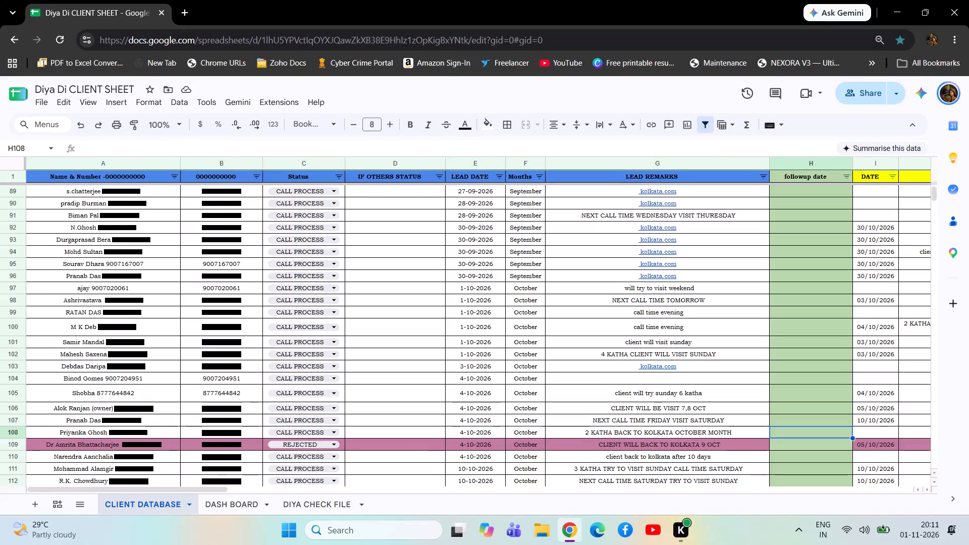
key(Right)
key(Right)
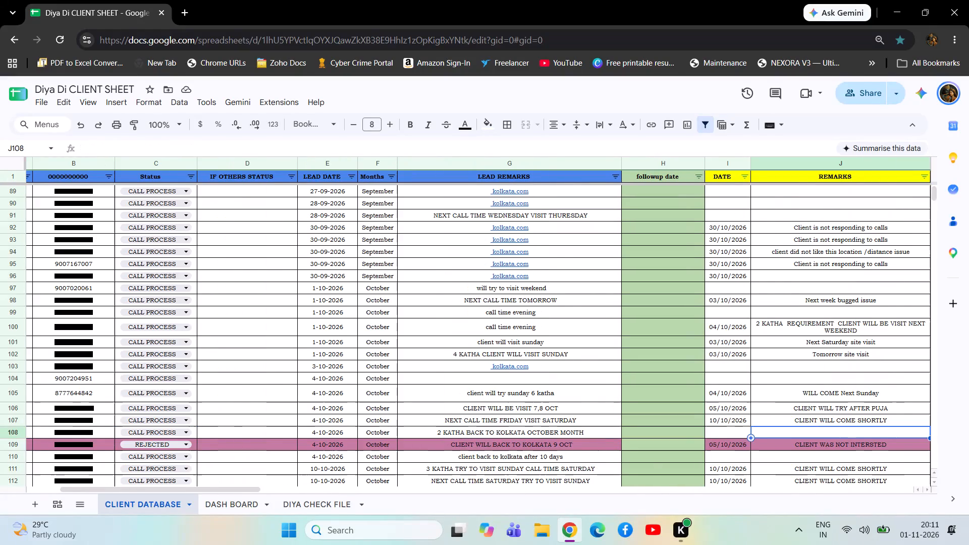
key(Right)
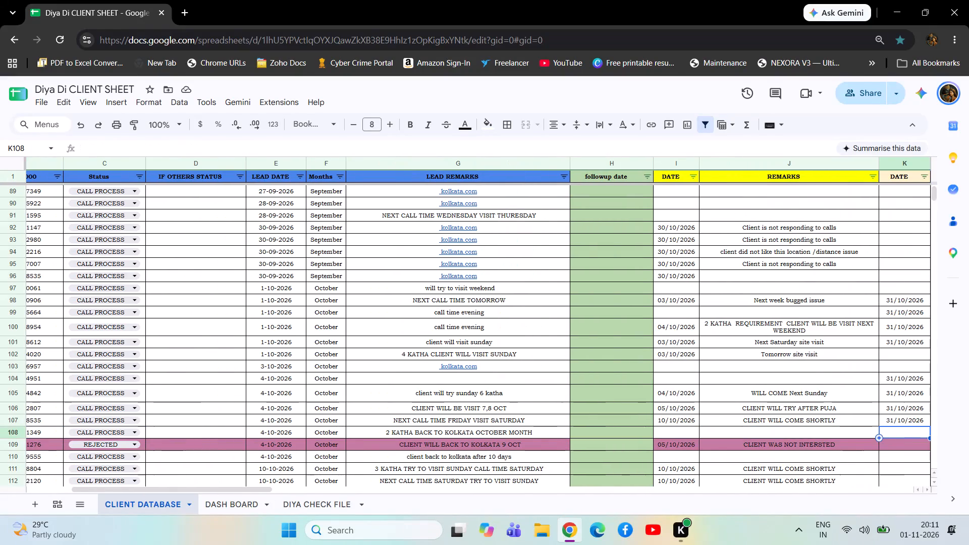
key(Right)
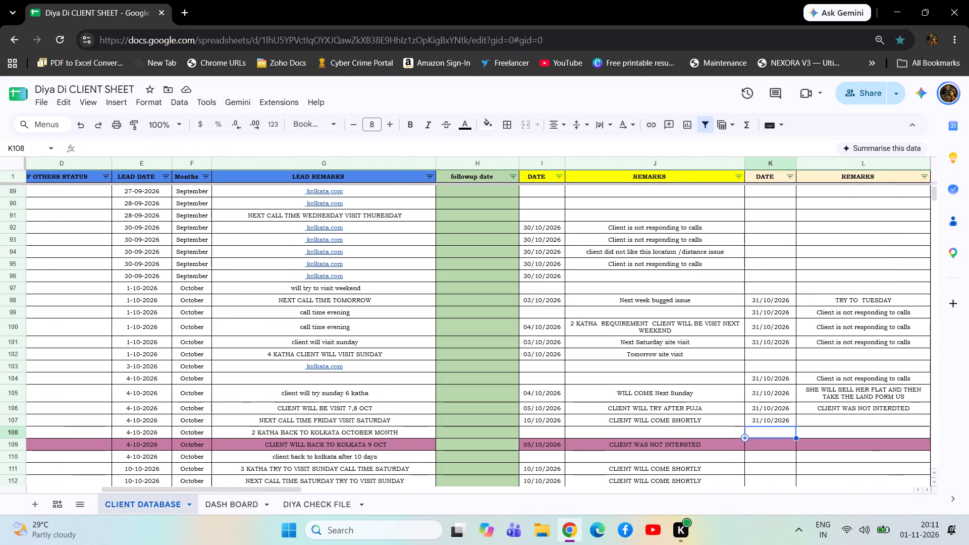
key(Left)
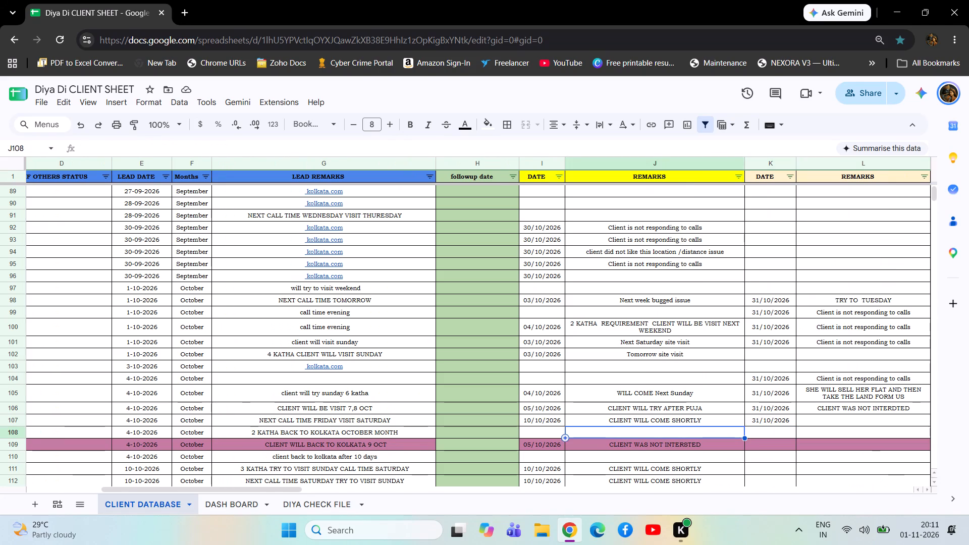
key(Right)
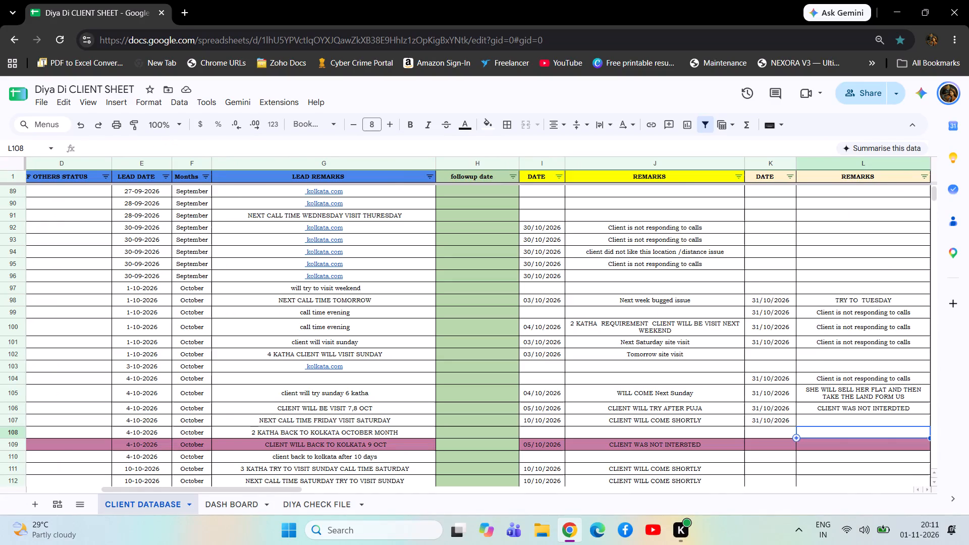
key(Left)
key(Left)
key(Left)
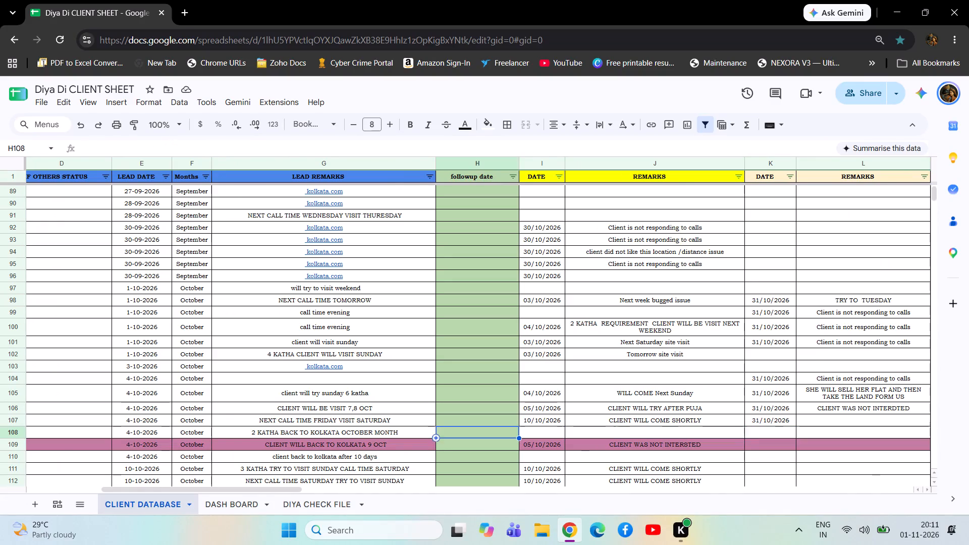
key(Left)
key(Left)
key(Left)
key(Left)
key(Left)
key(Left)
key(Left)
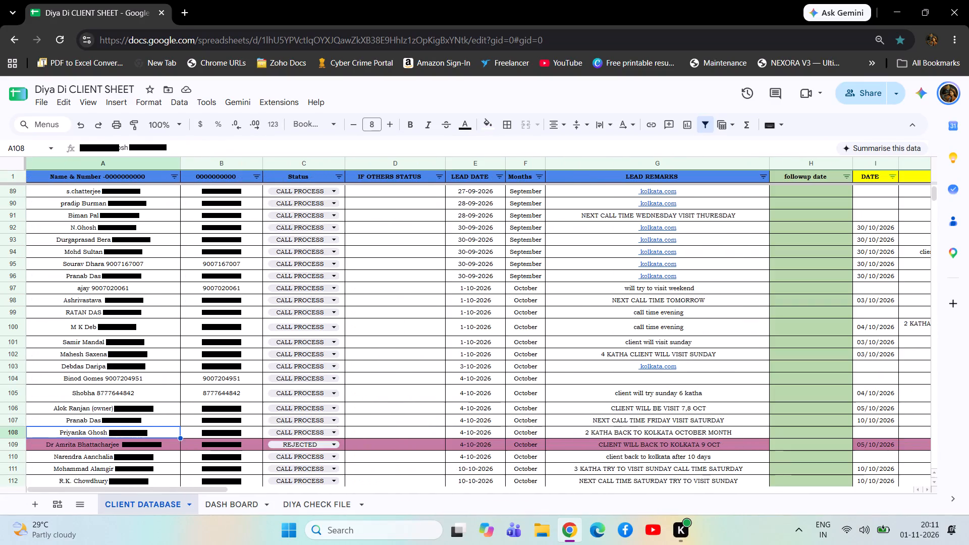
Enter the date 31/10/2026 in the second DATE column (K) for the lead in row 108.
key(Right)
key(Right)
key(Right)
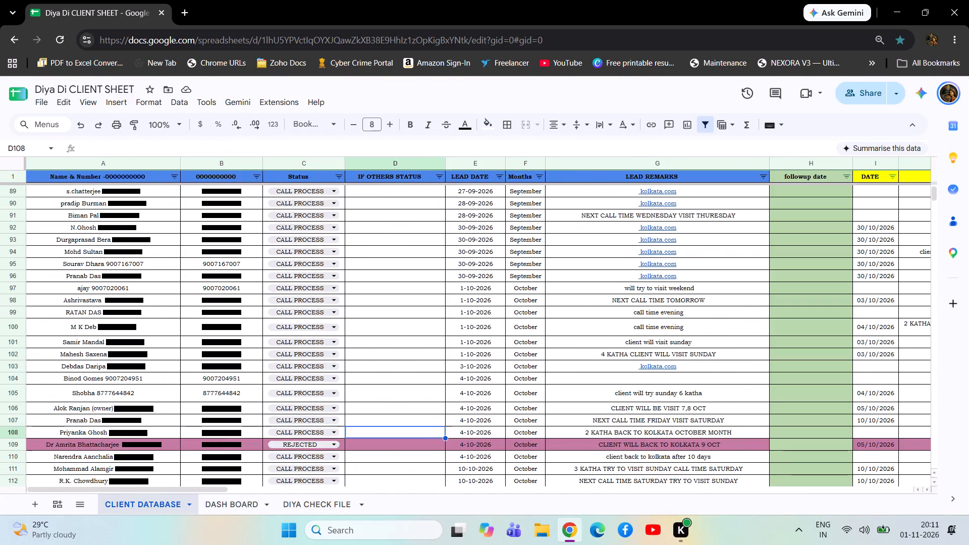
key(Right)
key(Right)
key(Right)
key(Right)
key(Right)
key(Right)
key(Right)
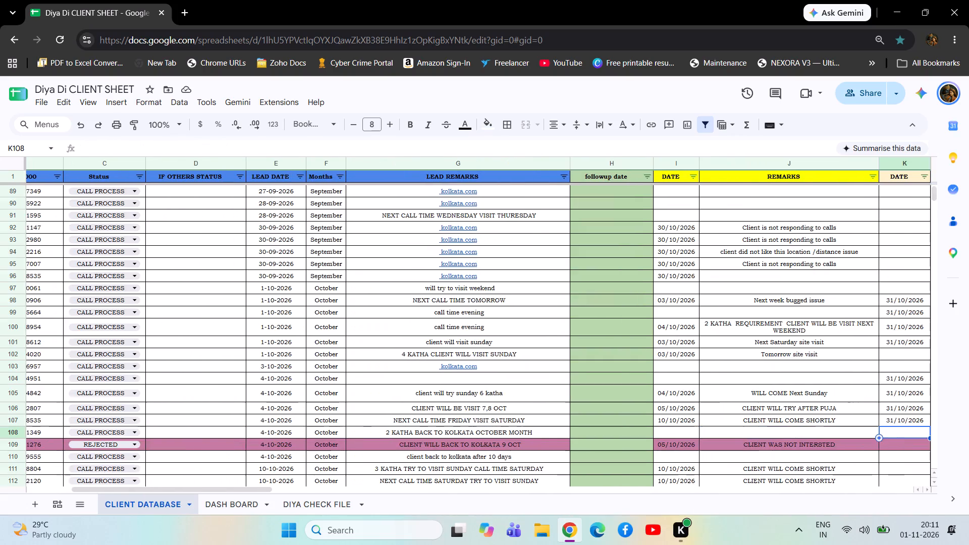
key(Right)
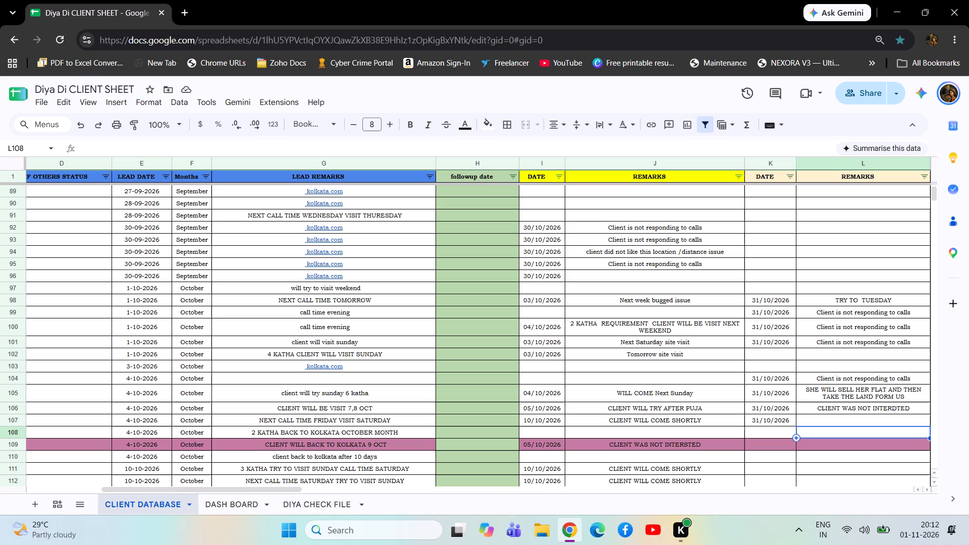
key(Left)
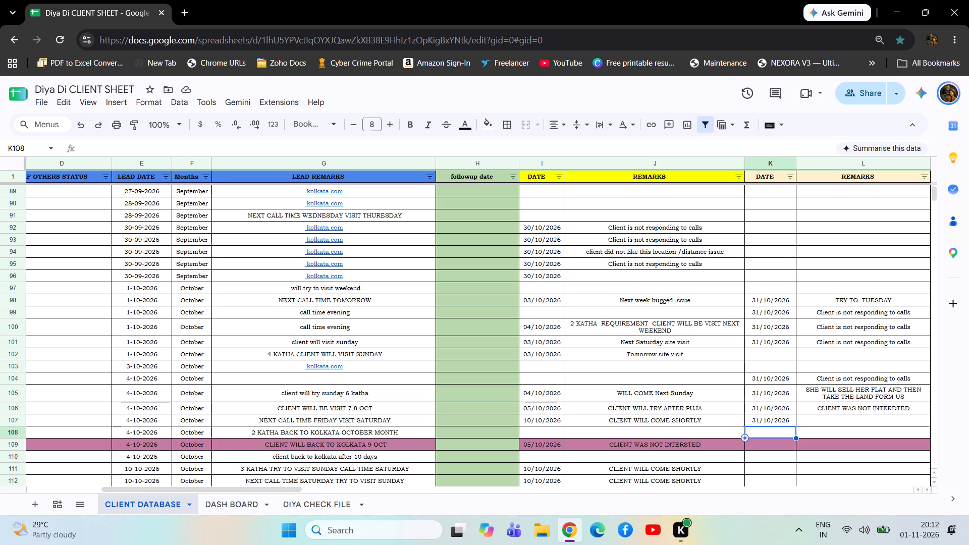
text(31/)
text(10/2026)
key(Right)
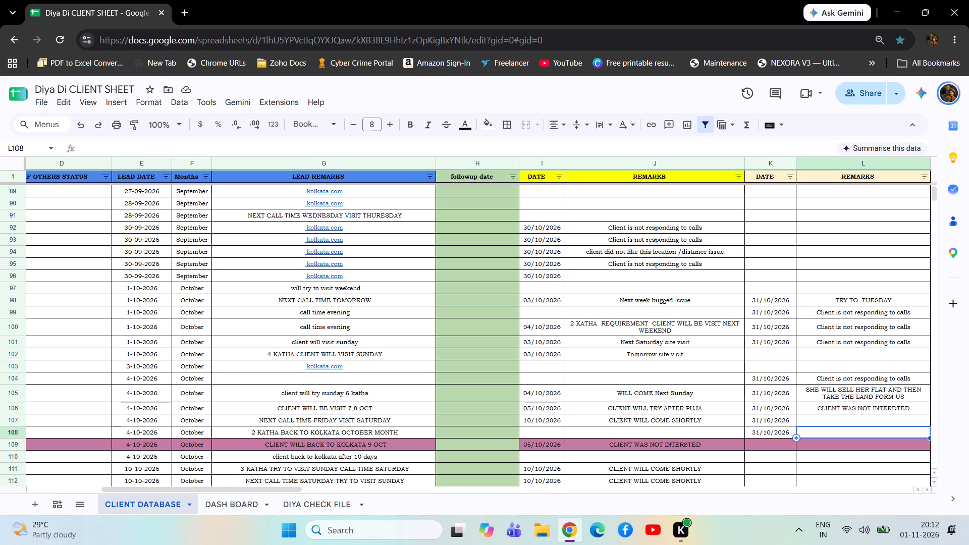
Enter the remark "CLIENT BACK TO KOLKATA DECEMBER" in the second REMARKS column (L) for the lead in row 108.
text(CL)
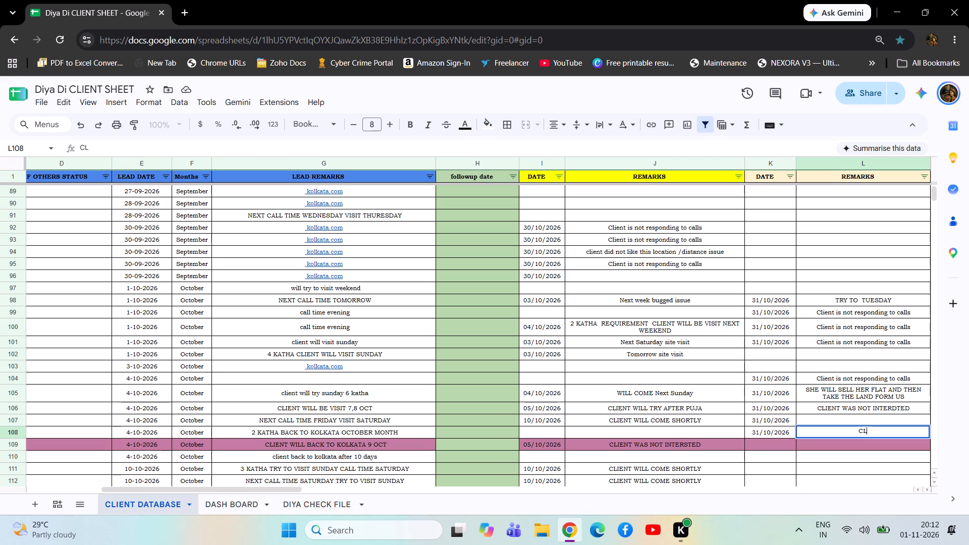
text(IE)
text(NT)
key(space)
text(BA)
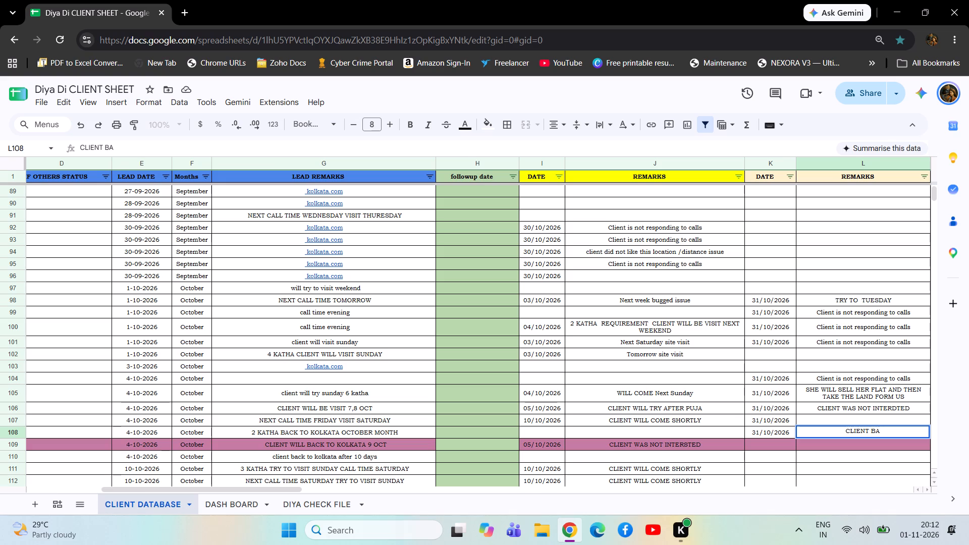
text(CK TO KOLKATA)
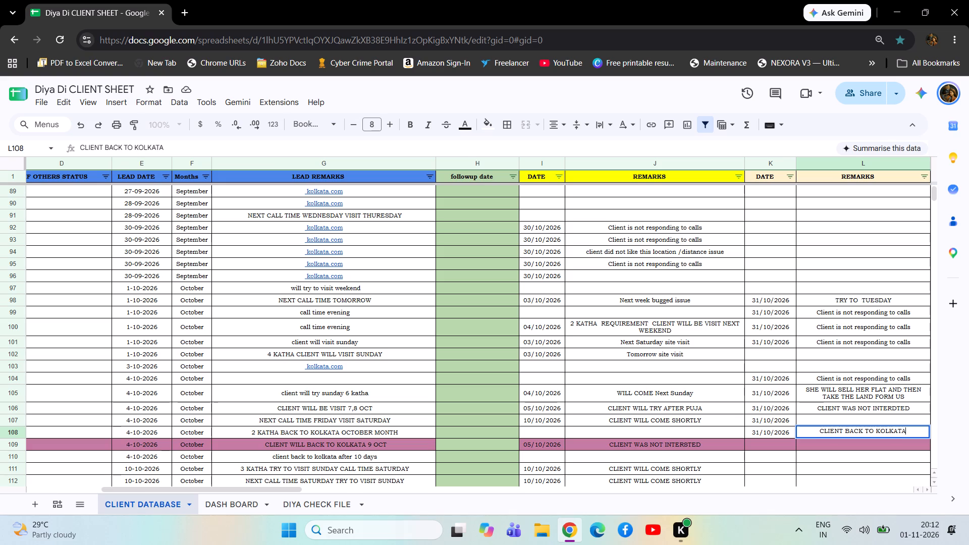
key(space)
text(DE)
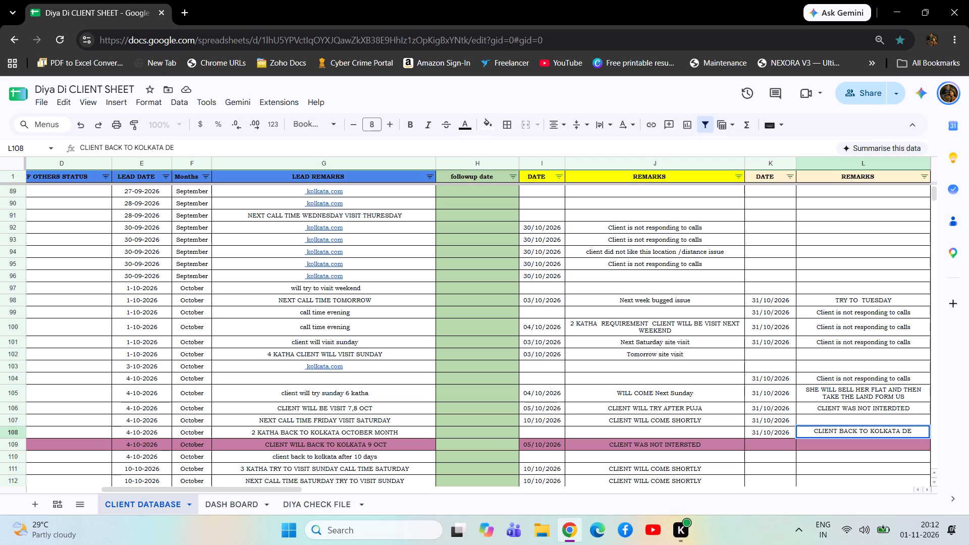
key(c)
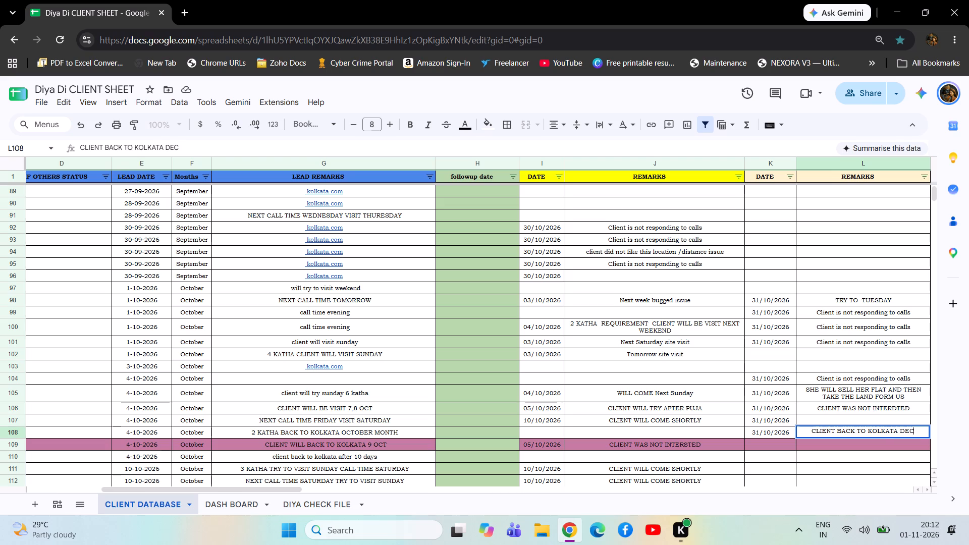
text(EMB)
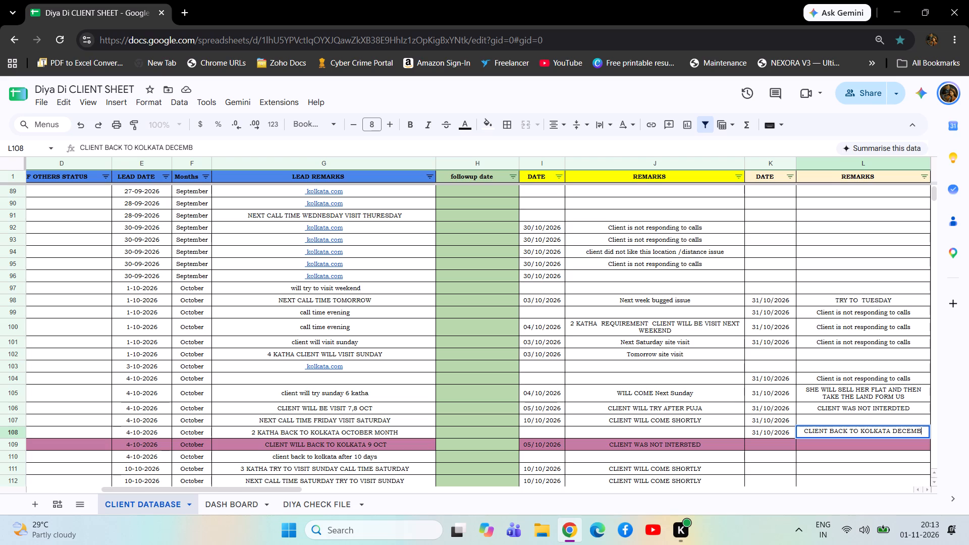
text(ER)
key(Down)
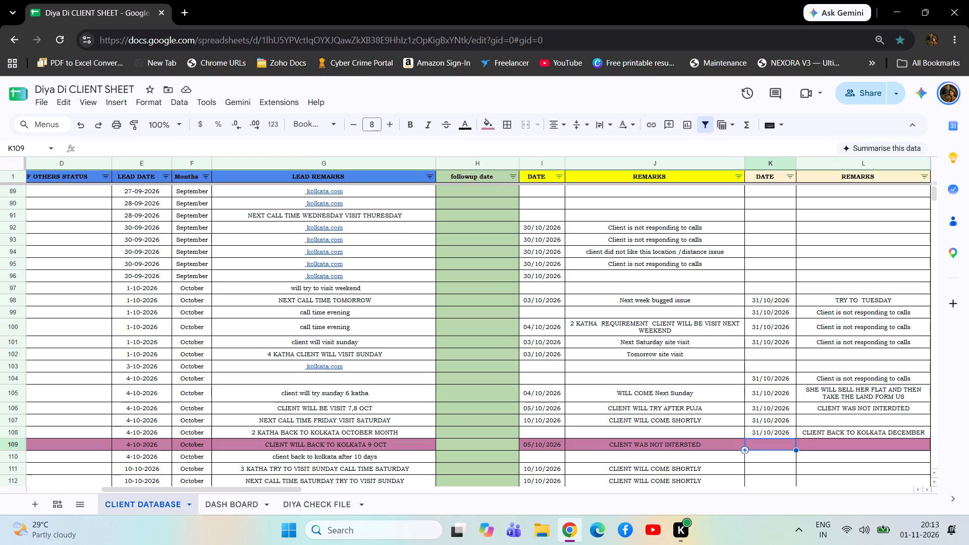
Check the client names and contact numbers for the leads in rows 109 and 110.
key(Left)
key(Left)
key(Left)
key(Left)
key(Left)
key(Left)
key(Left)
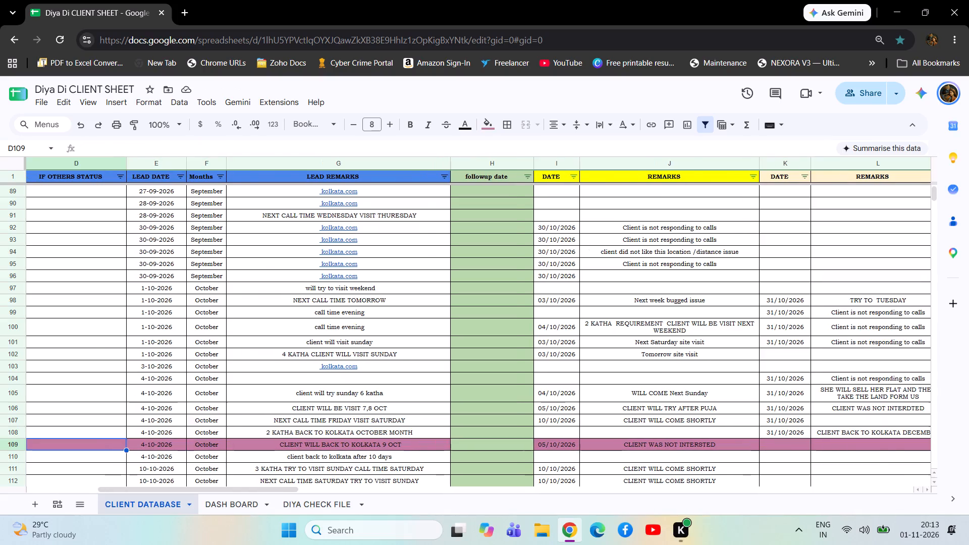
key(Left)
key(Left)
key(Left)
key(Left)
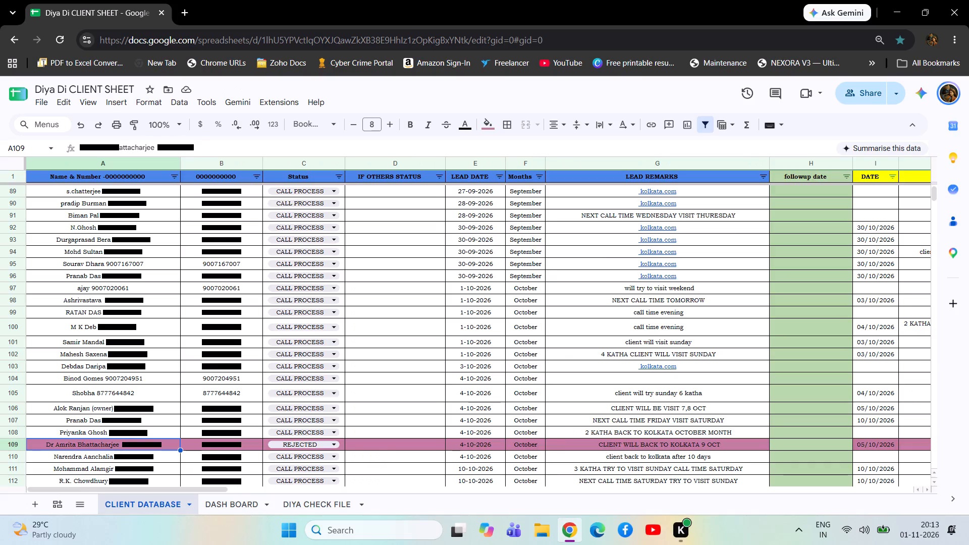
key(Down)
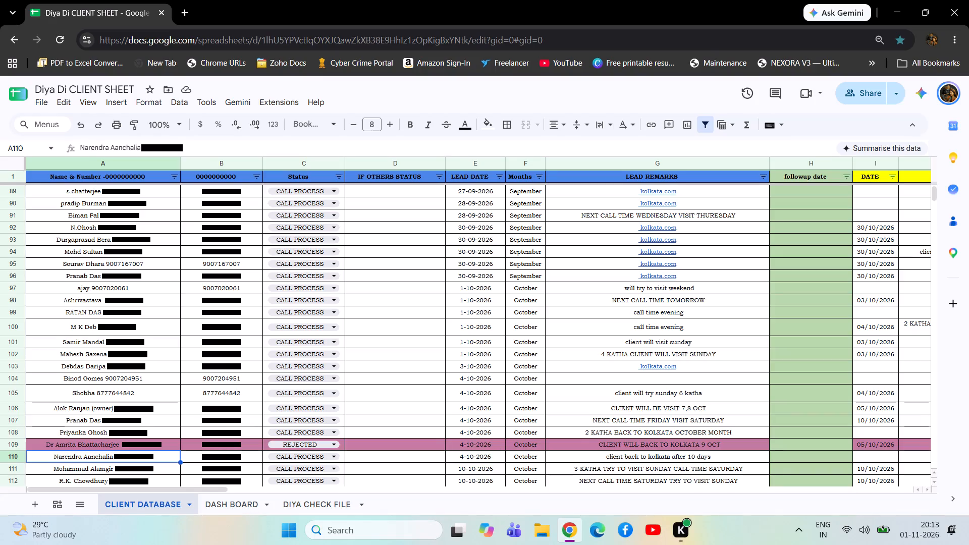
Enter the date 31/10/2026 in the second DATE column (K) for the lead in row 110.
key(Right)
key(Right)
key(Right)
key(Right)
key(Right)
key(Right)
key(Right)
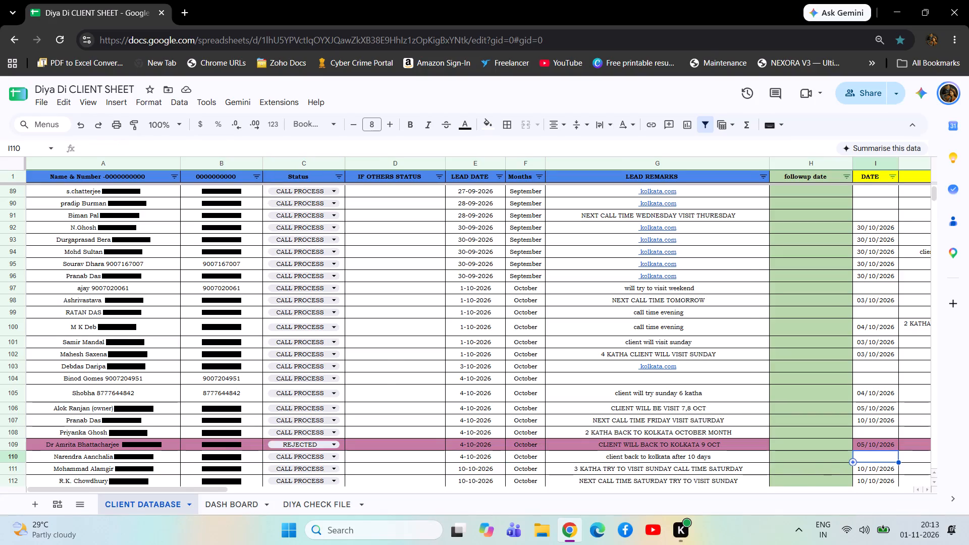
key(Right)
key(Right)
key(Right)
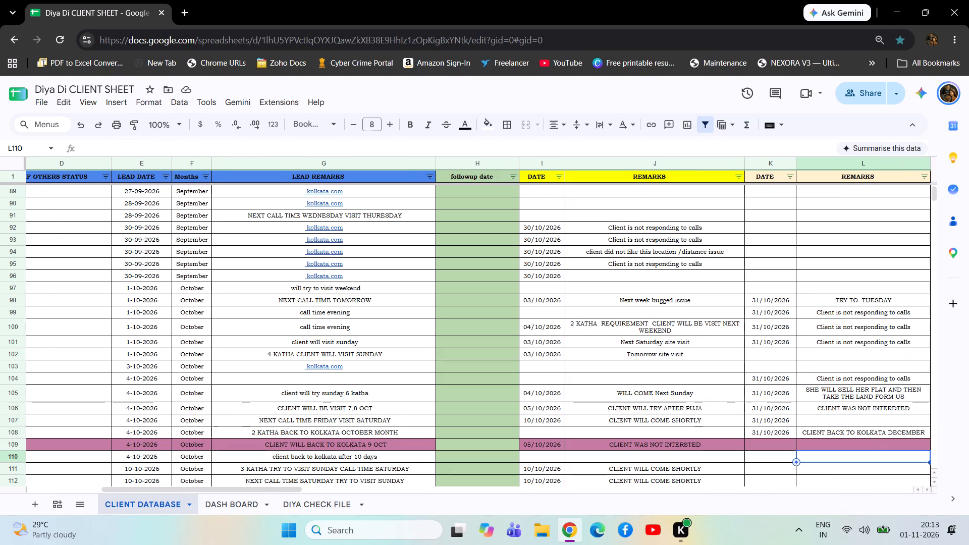
text(31/)
text(10/)
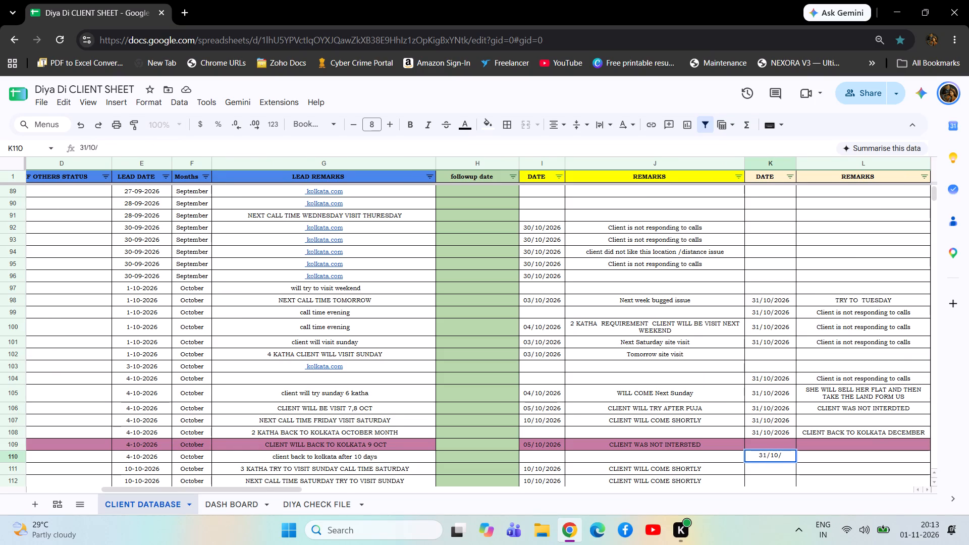
text(2026)
key(Right)
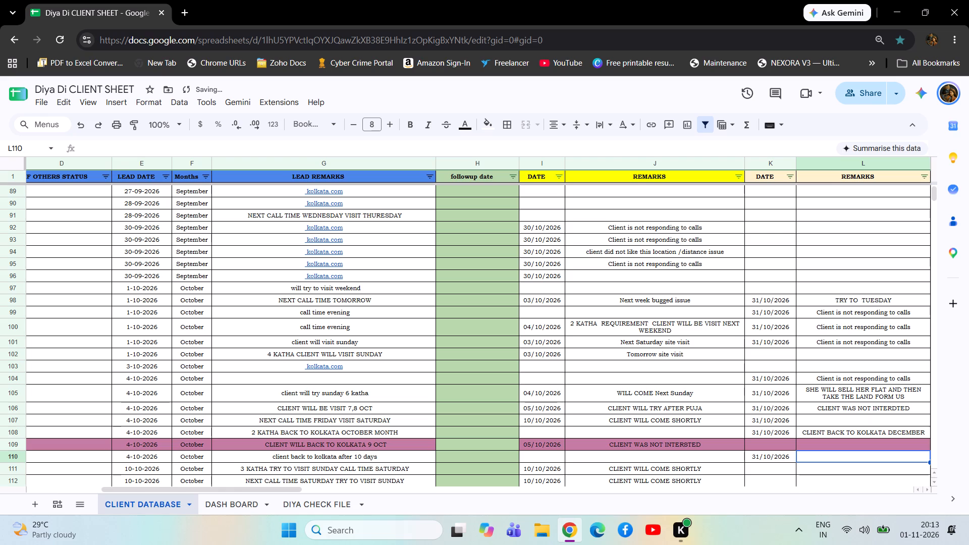
Start the remark "CLIENT WAS NOT INTER" in the second REMARKS column (L) for the lead in row 110.
text(CL)
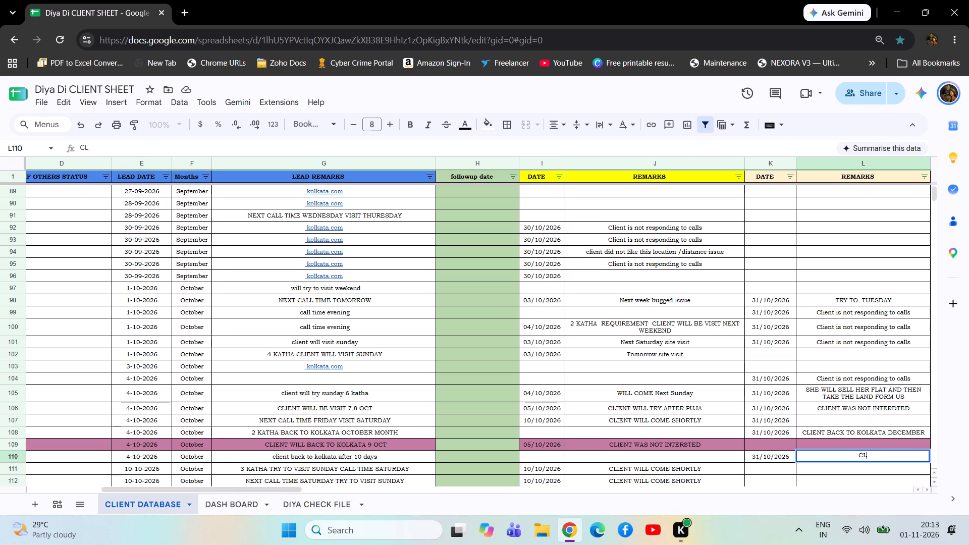
text(IENT)
key(space)
text(WAS NOT)
key(space)
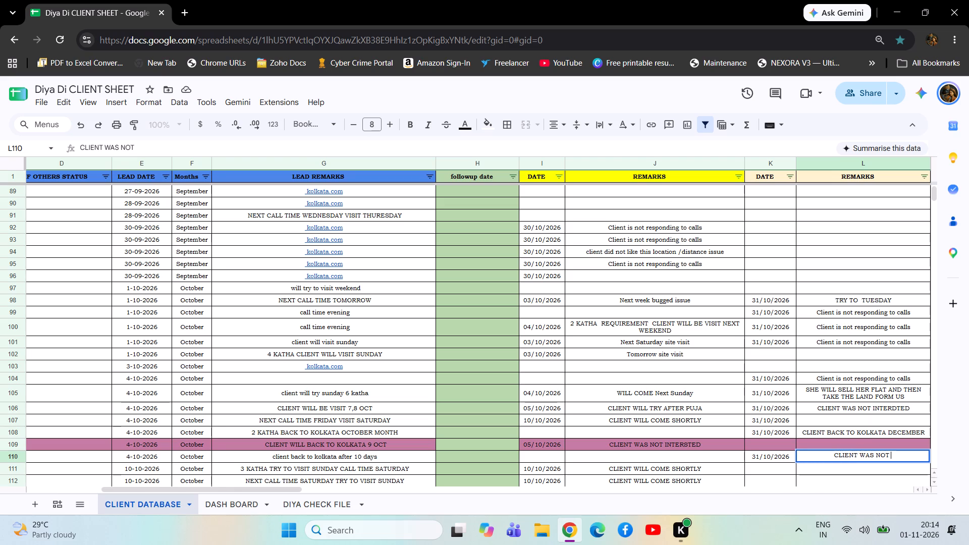
text(INT)
key(e)
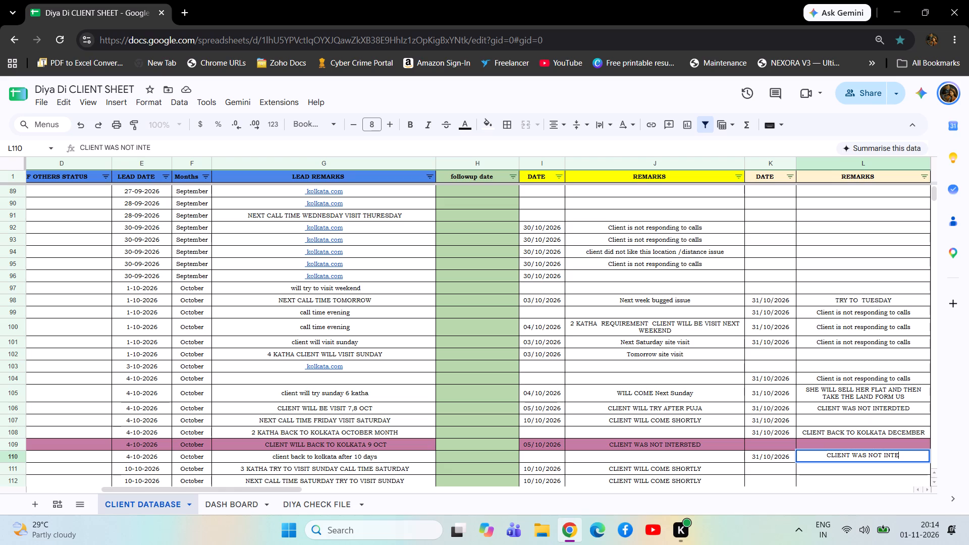
key(r)
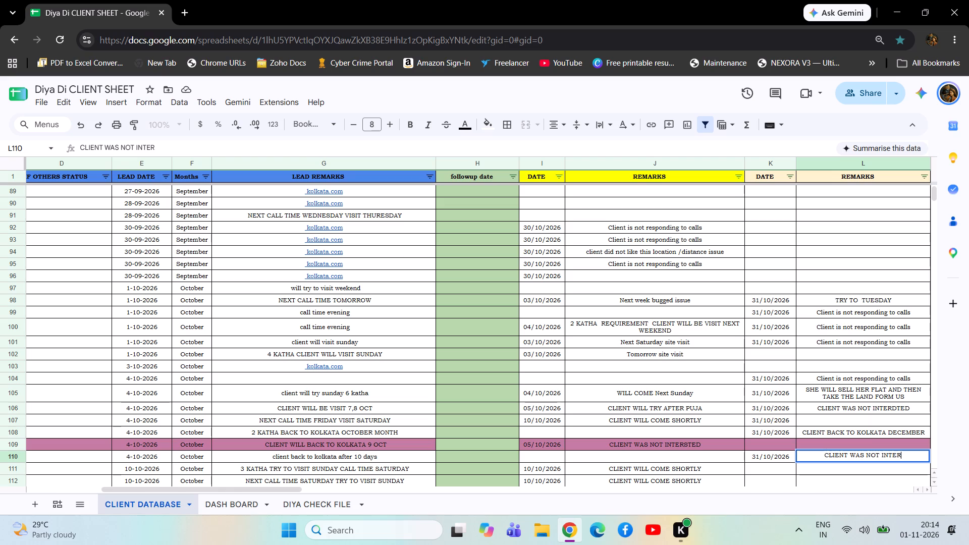
Correct the misspelled last word of the row 106 remark in column L so it reads "CLIENT WAS NOT INTERESTED".
double_click(897, 408)
click(897, 408)
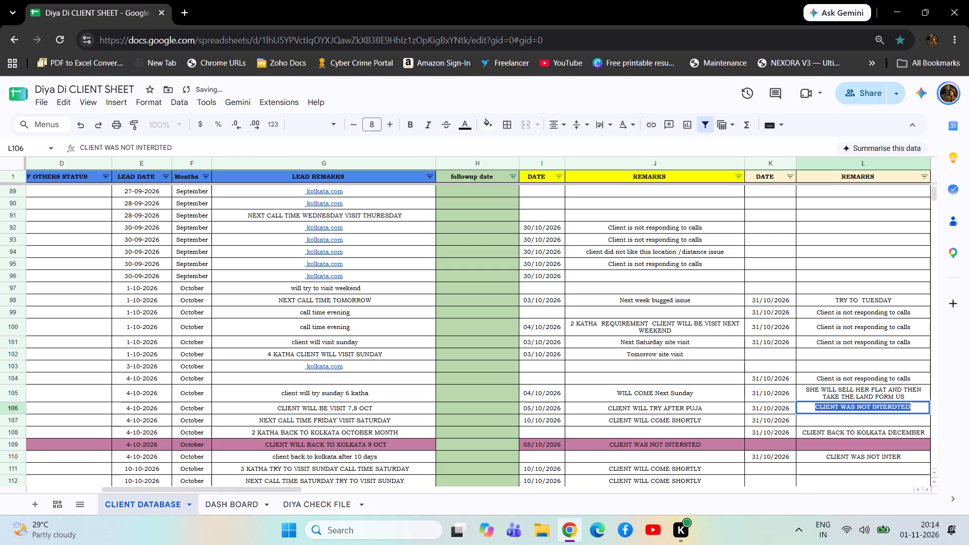
click(897, 408)
double_click(897, 408)
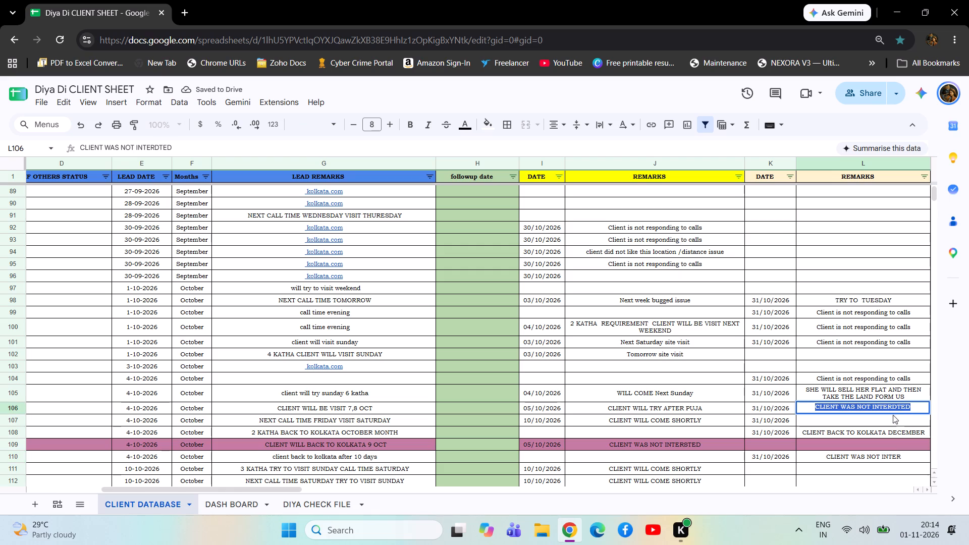
click(897, 409)
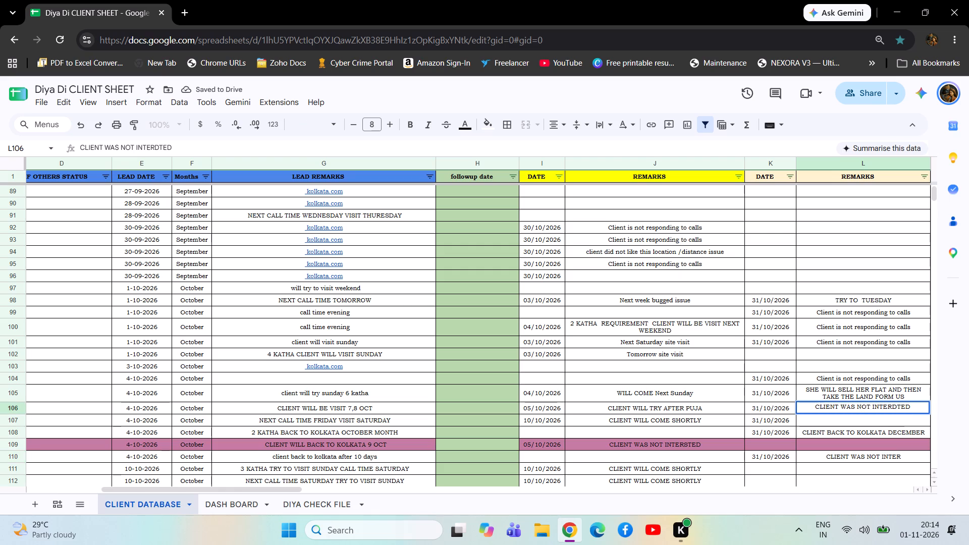
key(BackSpace)
key(s)
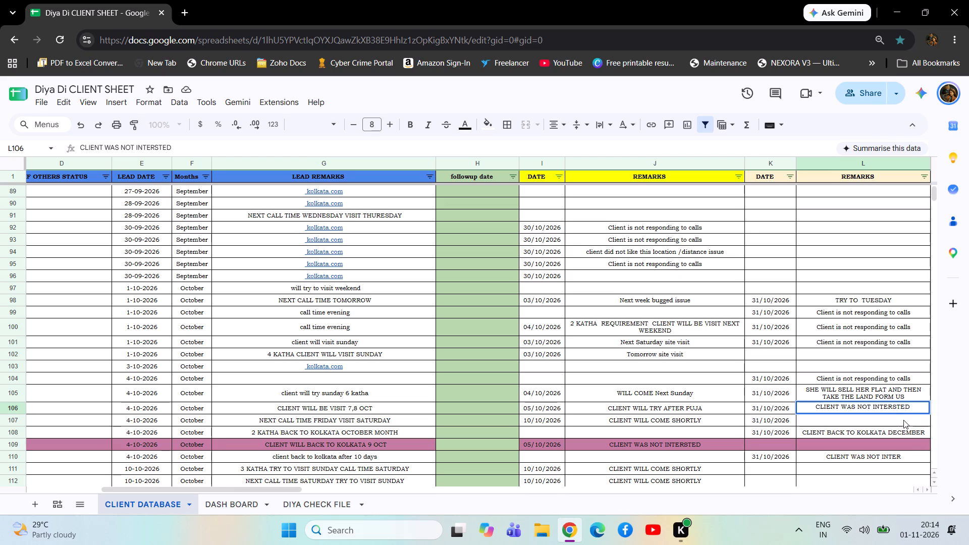
click(901, 459)
triple_click(901, 459)
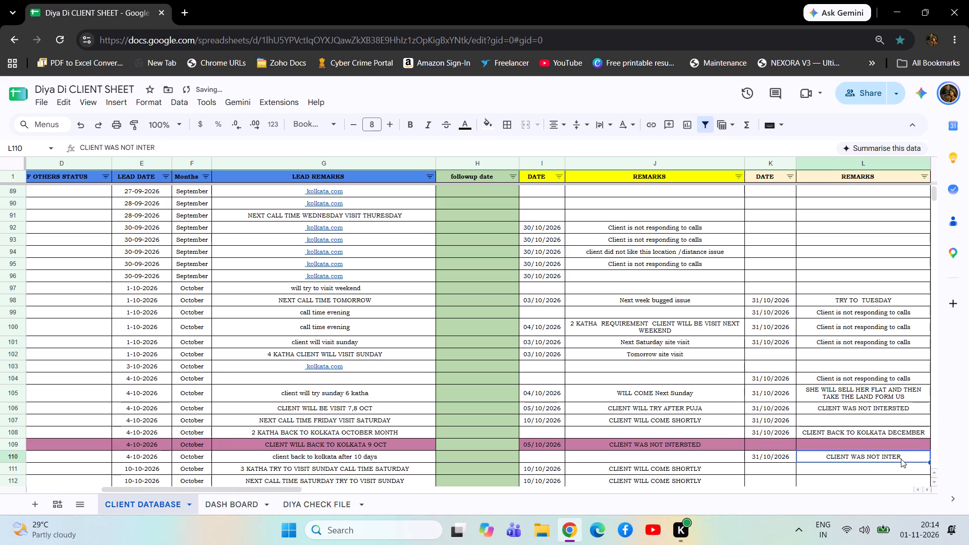
click(908, 458)
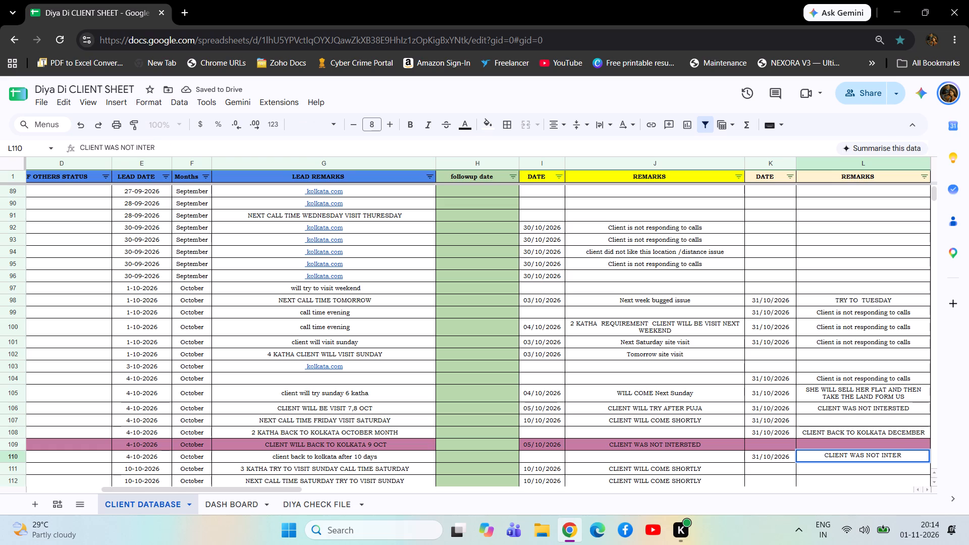
double_click(893, 410)
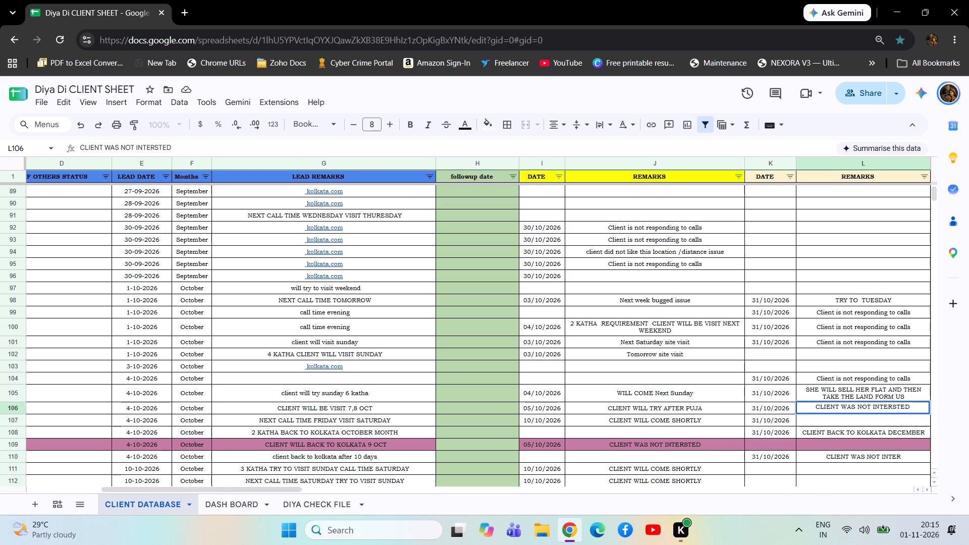
click(894, 409)
key(e)
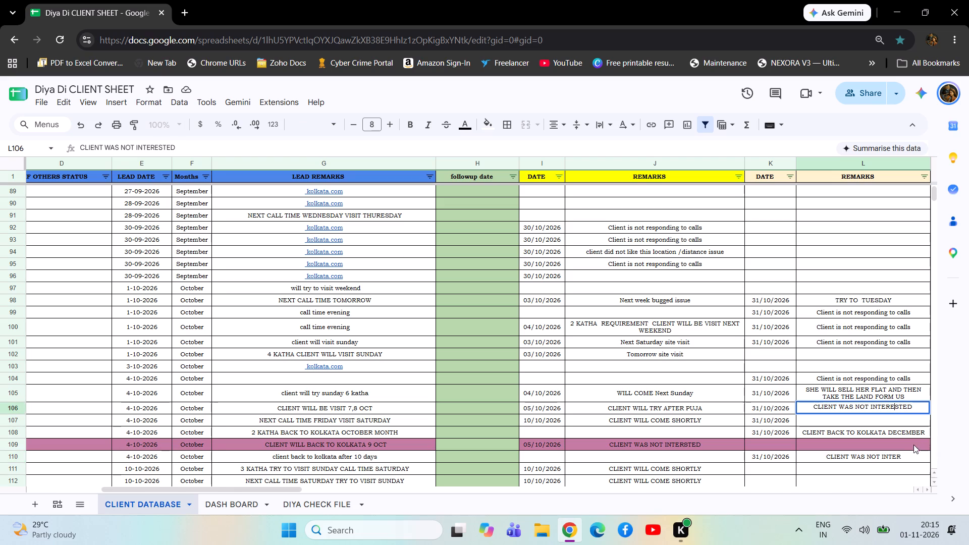
Complete the row 110 remark in column L so it reads "CLIENT WAS NOT INTERESTED".
click(908, 457)
click(908, 457)
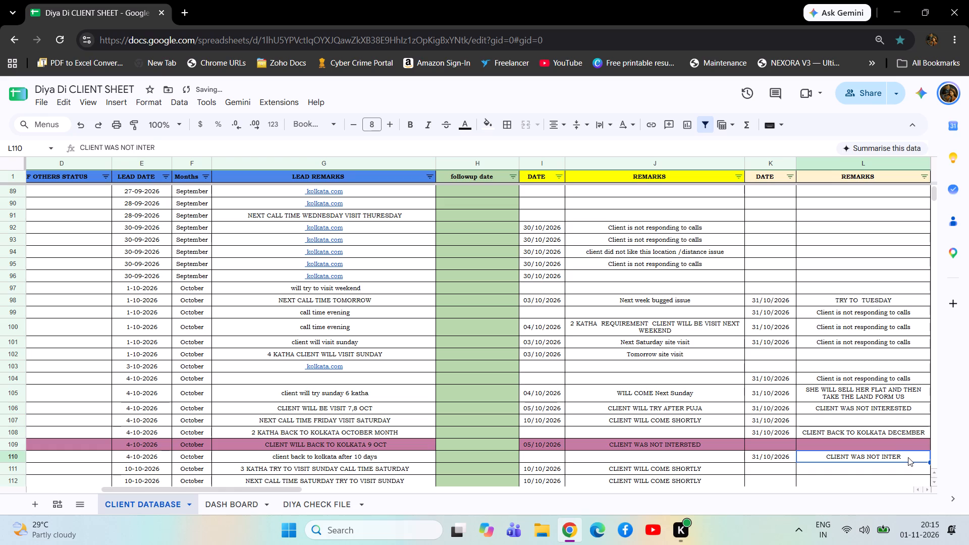
click(908, 457)
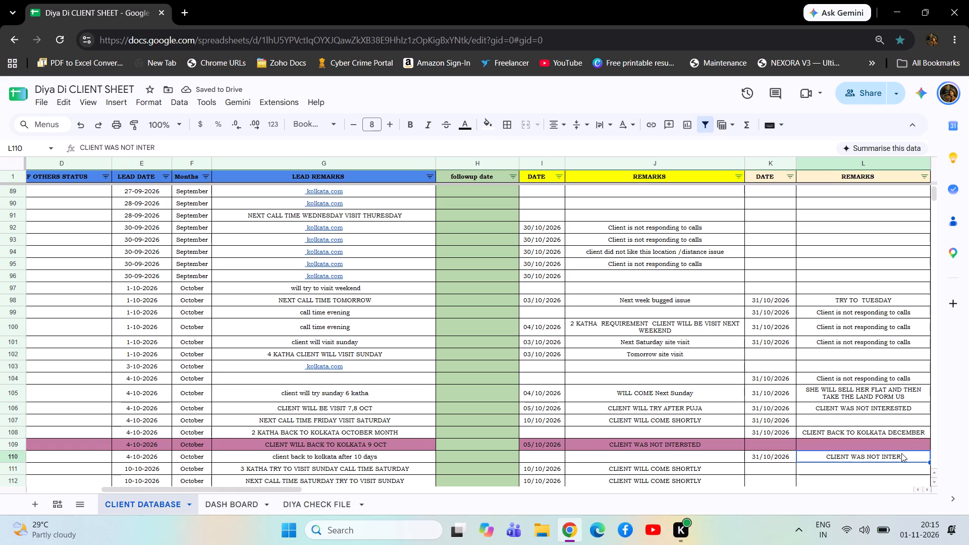
double_click(903, 458)
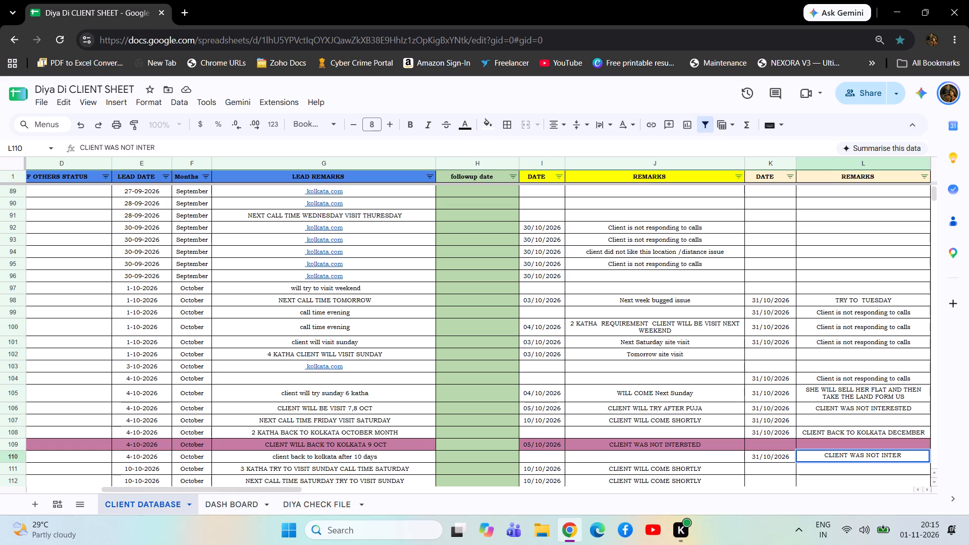
text(ESTED)
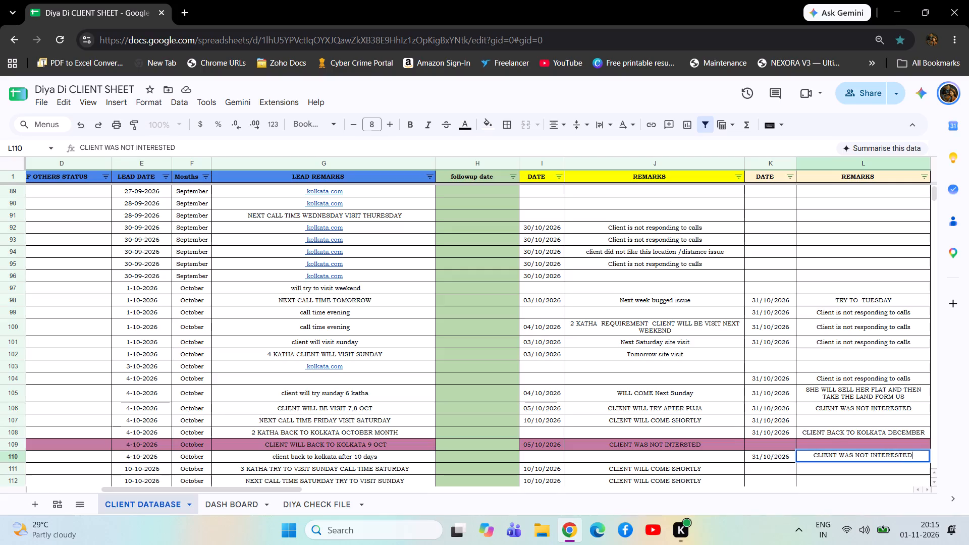
click(843, 468)
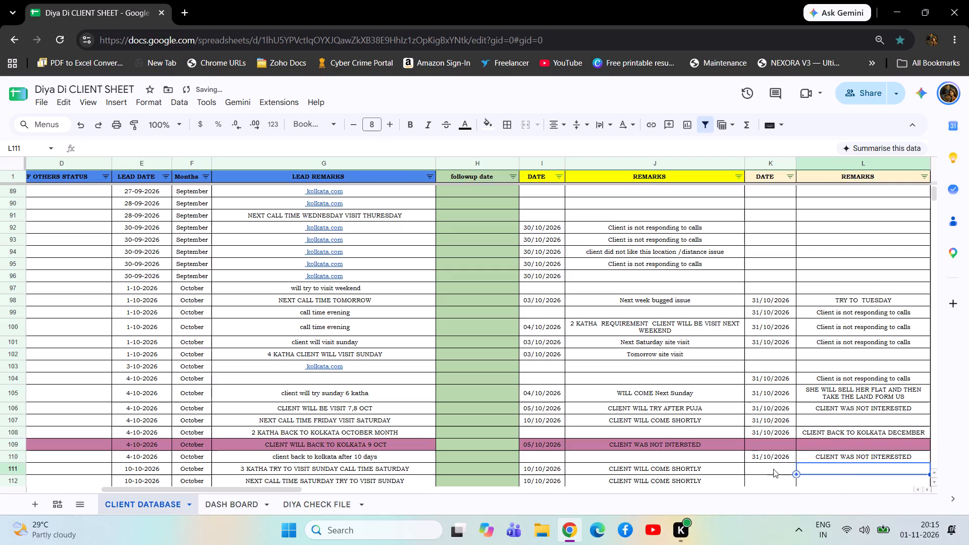
Check the client name and contact number for the lead in row 111.
click(771, 469)
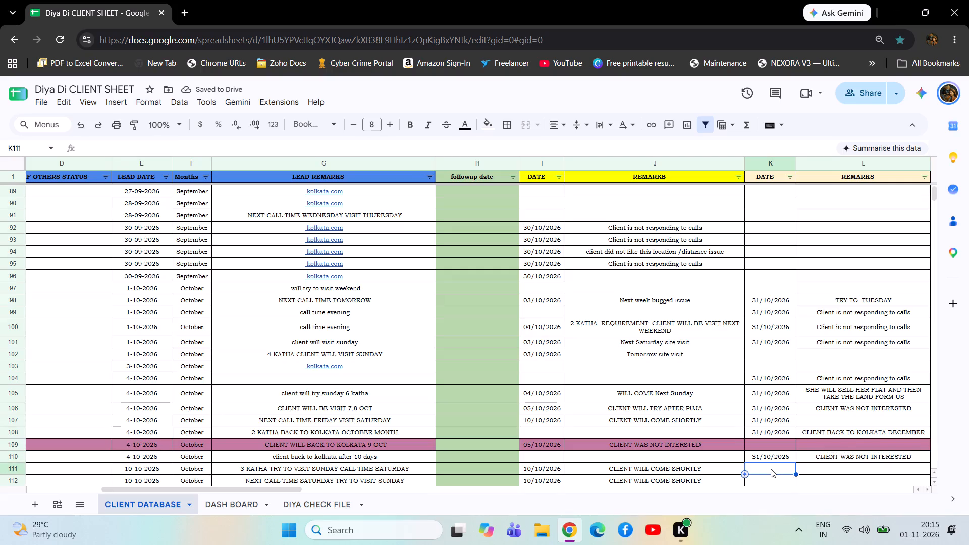
key(Left)
key(Left)
key(Left)
key(Left)
key(Left)
key(Left)
key(Left)
key(Left)
key(Left)
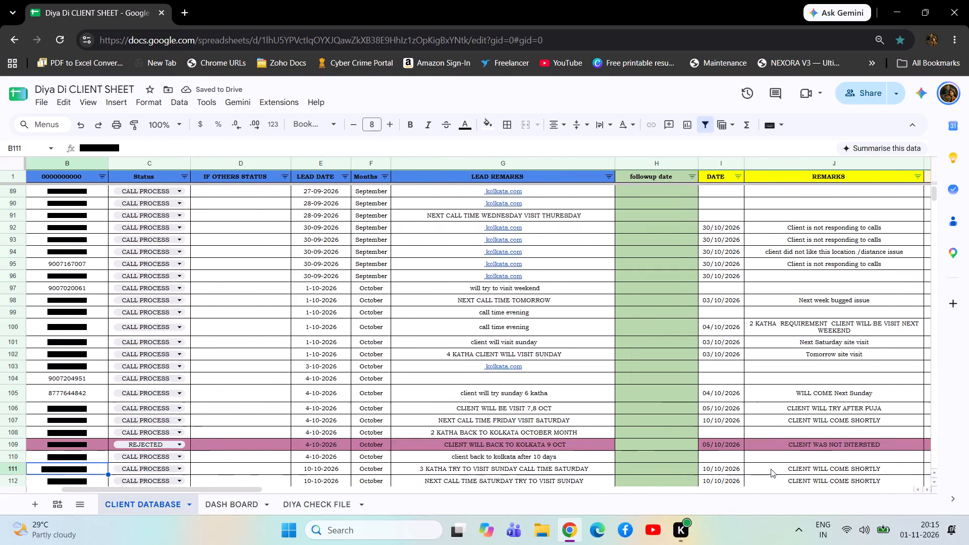
key(Left)
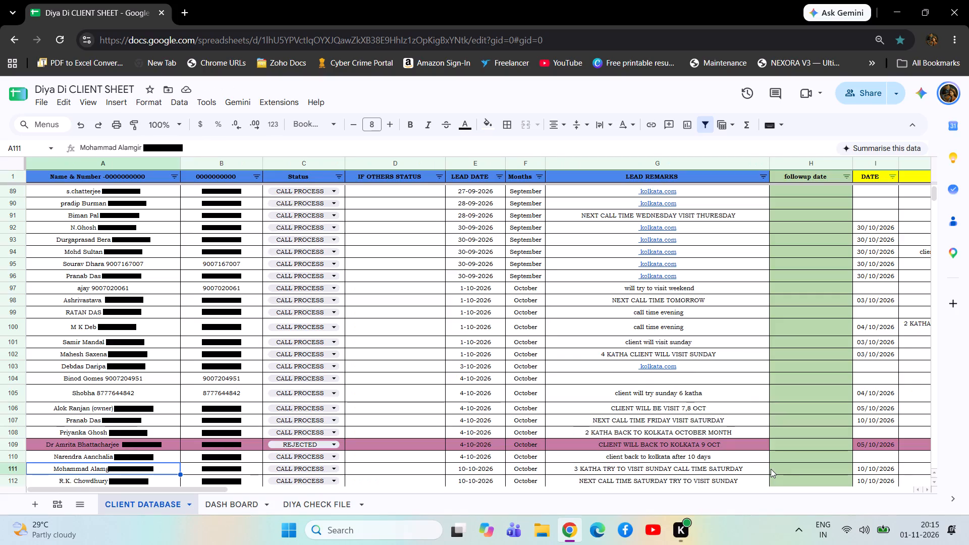
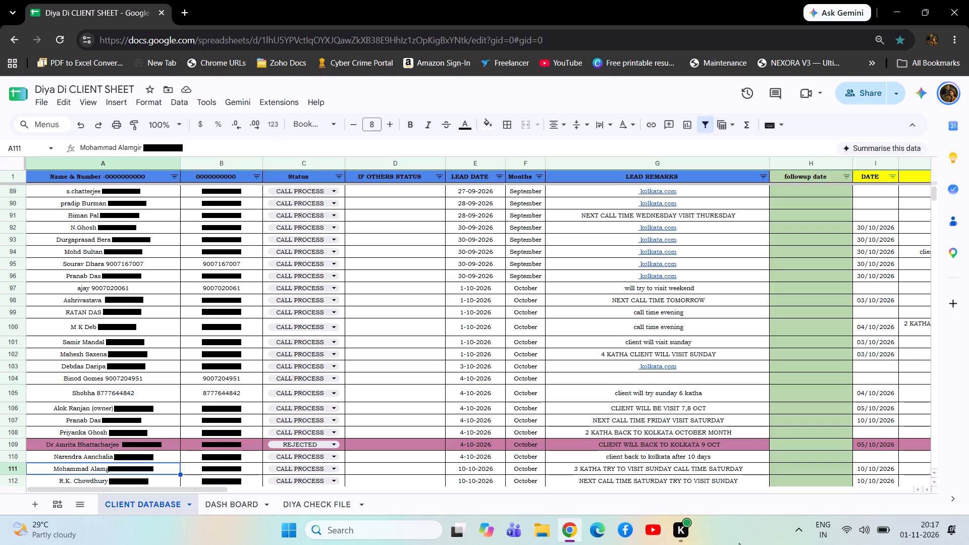
Review the client names and lead entries in rows 112 to 116 of the CLIENT DATABASE sheet.
key(Down)
key(Down)
key(Down)
key(Down)
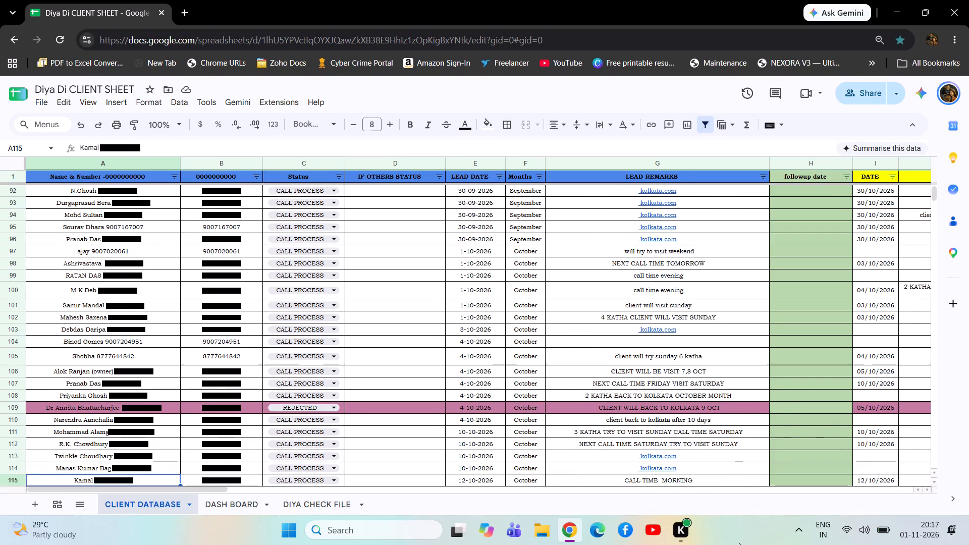
key(Down)
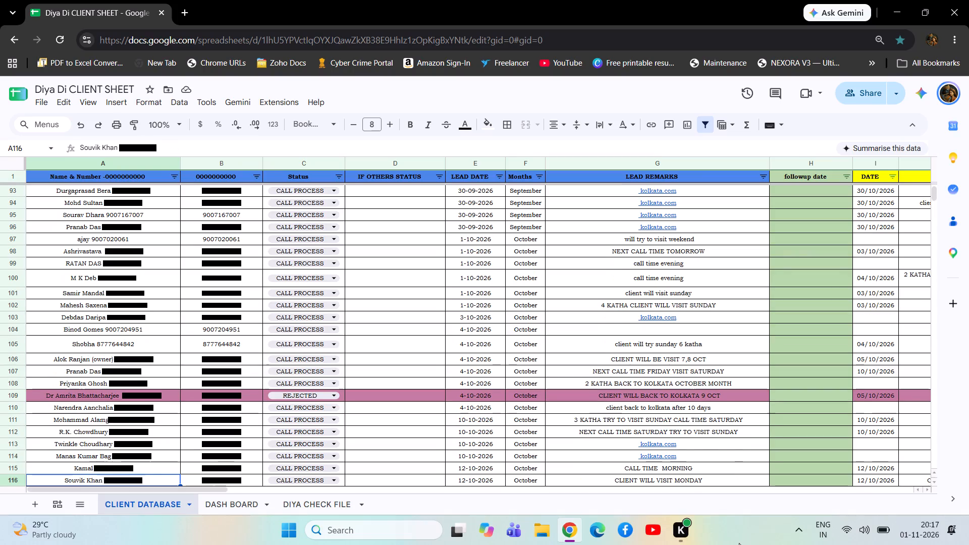
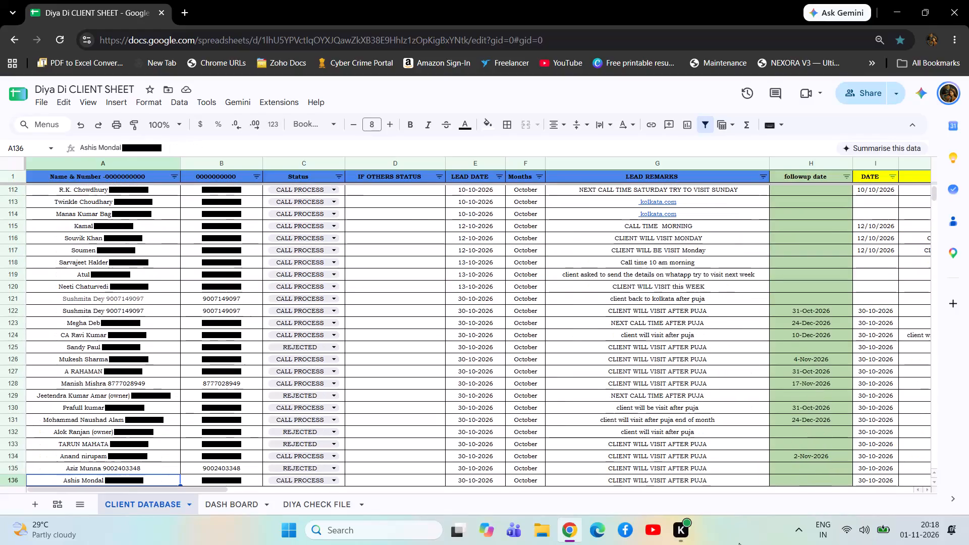
Review the client entries from row 136 down to the end of the list in the CLIENT DATABASE sheet.
key(Down)
key(Down)
key(Down)
key(Down)
key(Down)
key(Down)
key(Down)
key(Down)
key(Down)
key(Down)
key(Down)
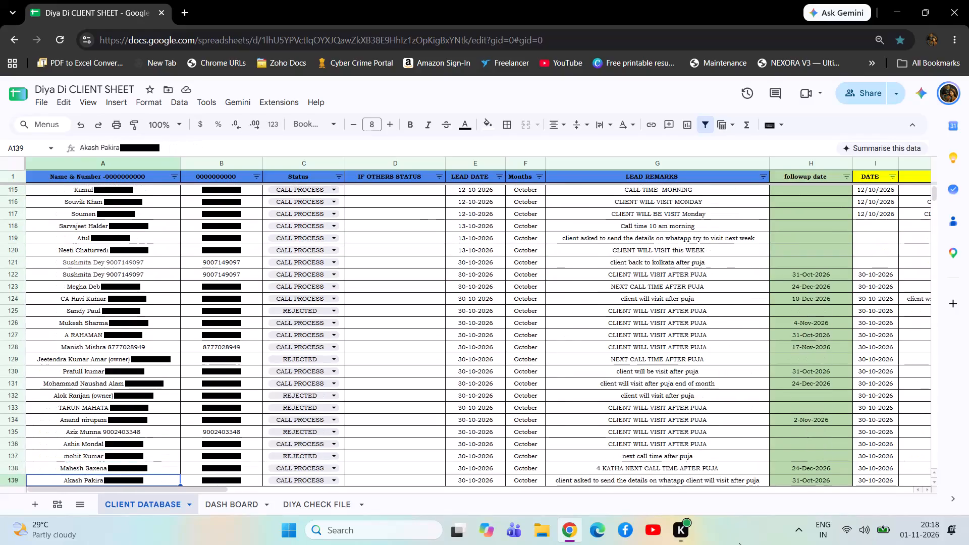
key(Down)
key(Down)
key(Down)
key(Down)
key(Down)
key(Down)
key(Down)
key(Down)
key(Down)
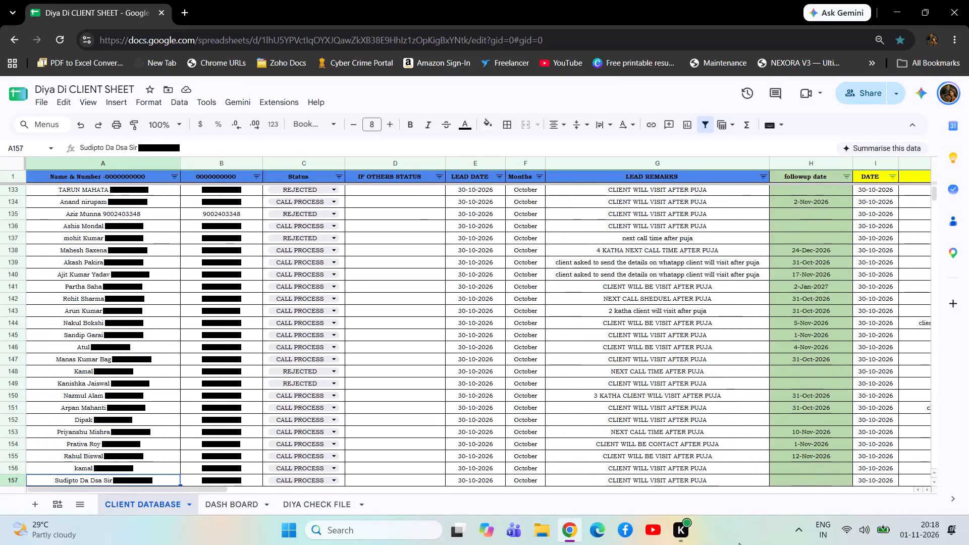
key(Down)
key(Down)
key(Down)
key(Down)
key(Down)
key(Down)
key(Down)
key(Down)
key(Down)
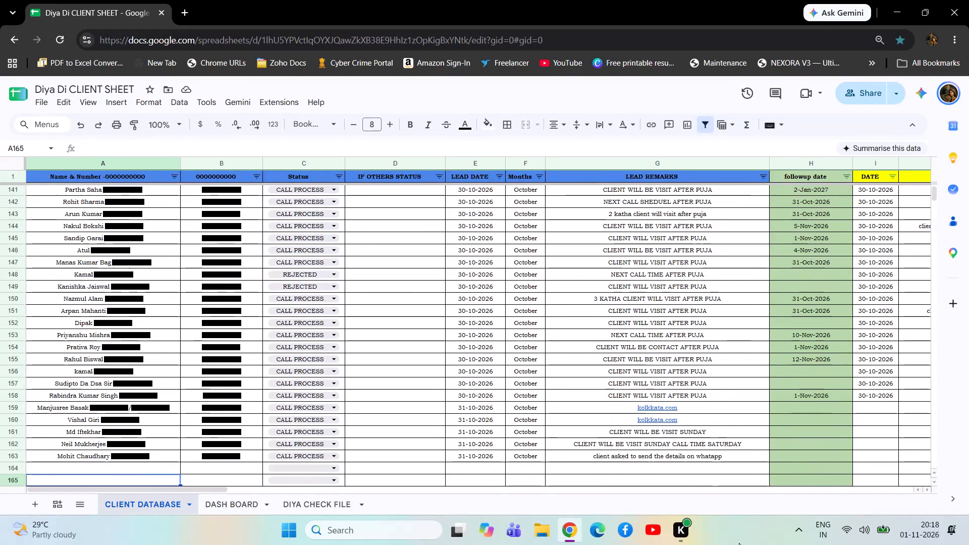
Look back through the client entries from the end of the list up to row 129.
key(Up)
key(Up)
key(Up)
key(Up)
key(Up)
key(Up)
key(Up)
key(Up)
key(Up)
key(Up)
key(Up)
key(Up)
key(Up)
key(Up)
key(Up)
key(Up)
key(Up)
key(Up)
key(Up)
key(Up)
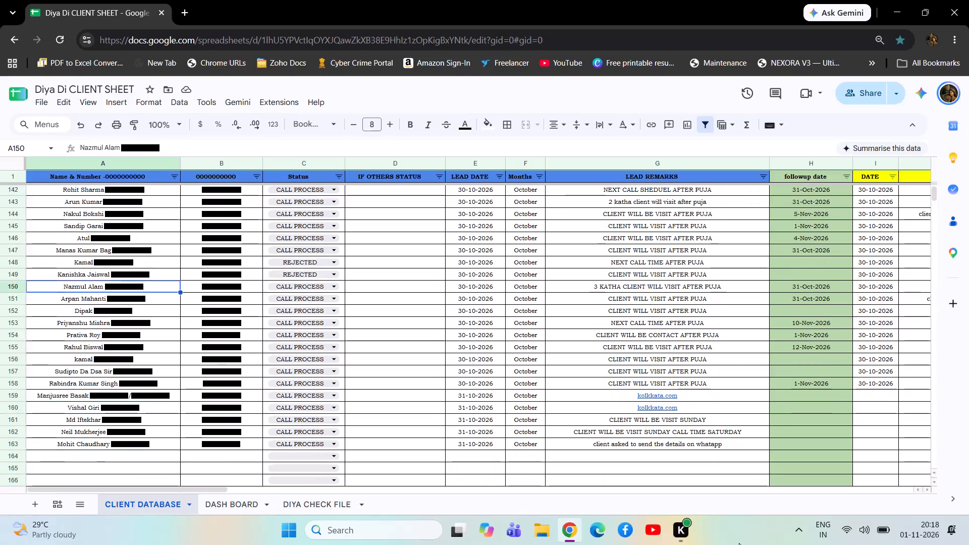
key(Up)
key(Up)
key(Up)
key(Up)
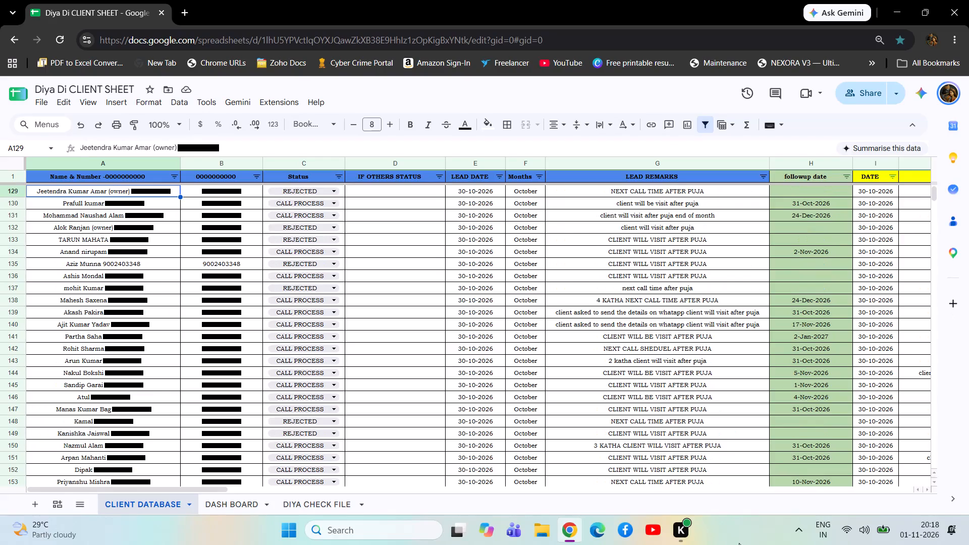
Examine the lead in row 132 across its columns, including lead remarks, follow-up date and call remarks.
key(Down)
key(Down)
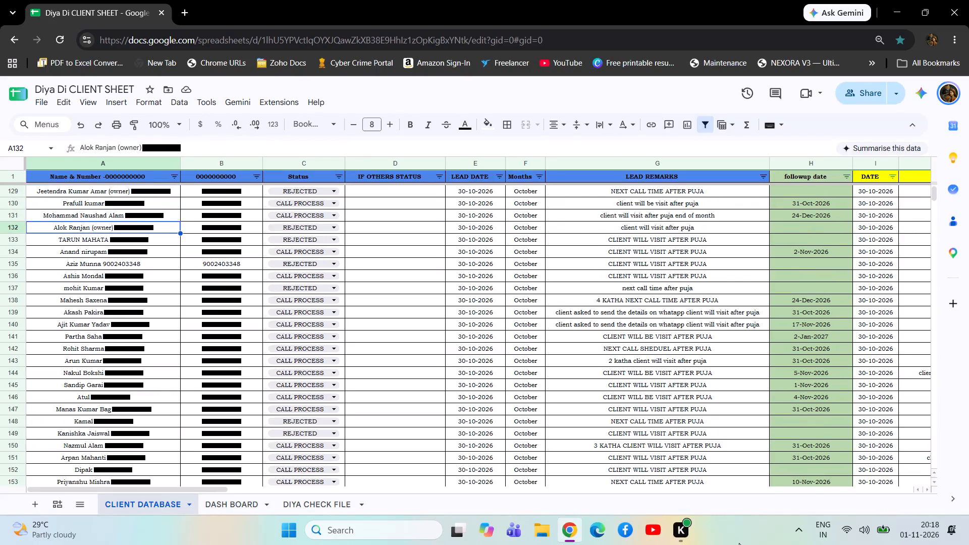
key(Right)
key(Right)
key(Right)
key(Right)
key(Right)
key(Right)
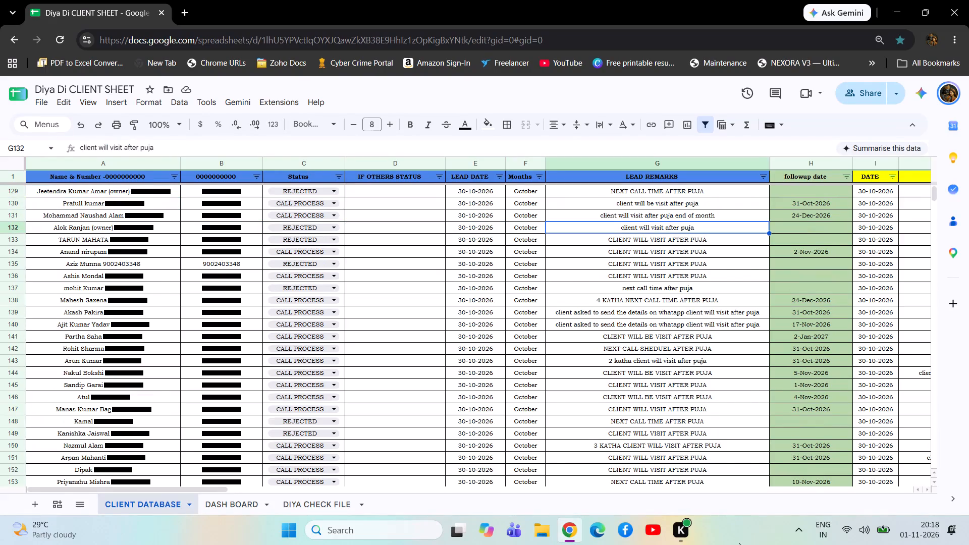
key(Right)
key(Right)
key(Right)
key(Right)
key(Right)
key(Right)
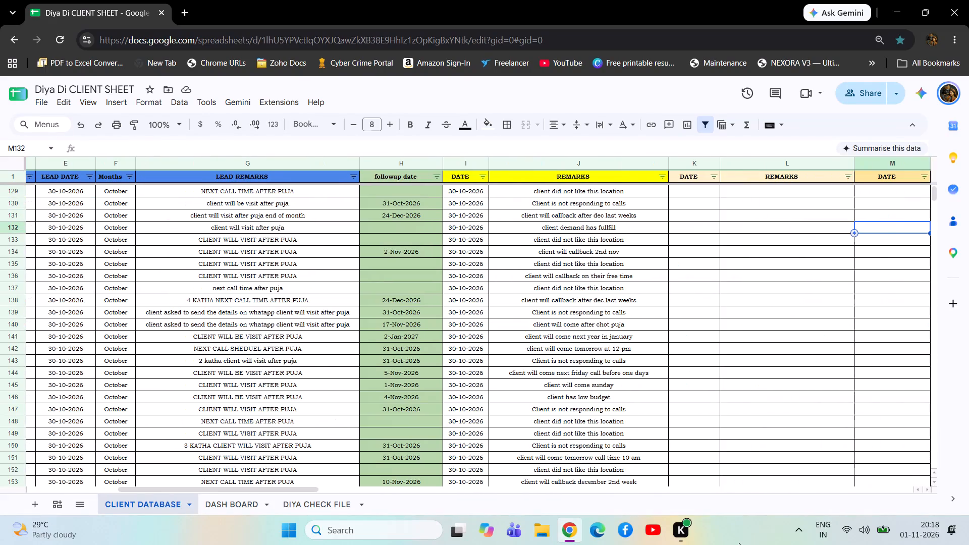
key(Left)
key(Left)
key(Left)
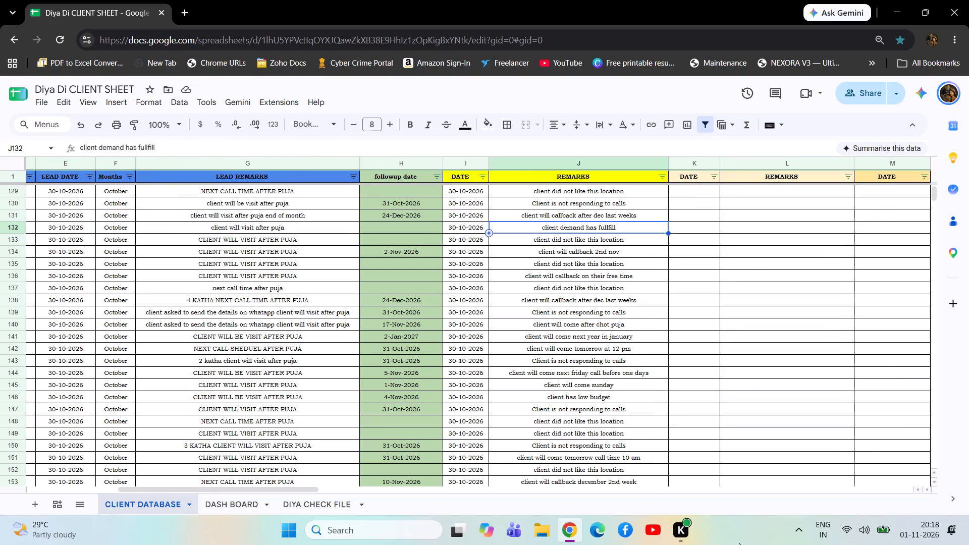
key(Left)
key(Left)
key(Left)
key(Left)
key(Left)
key(Left)
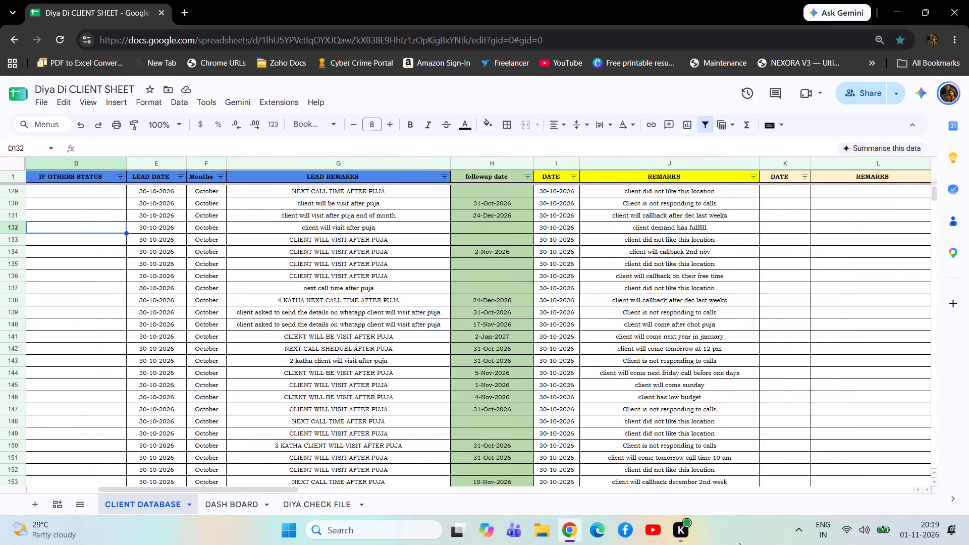
key(Left)
key(Left)
key(Left)
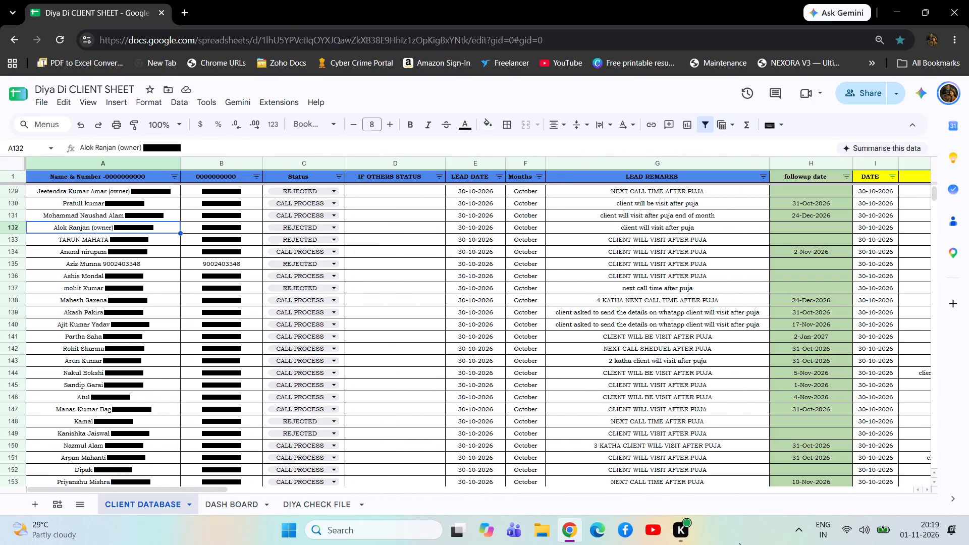
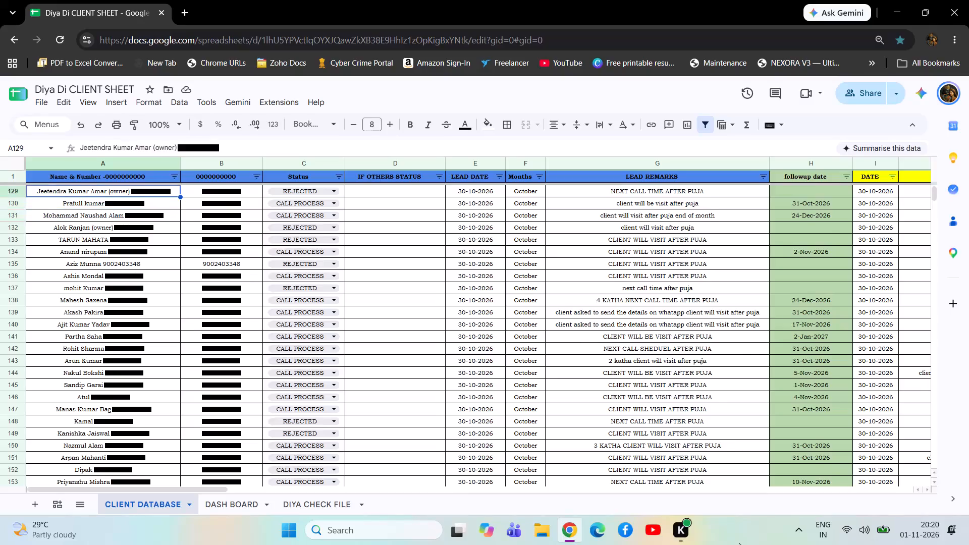
Look back through the client entries from row 129 up to row 103 in the CLIENT DATABASE sheet.
key(Up)
key(Up)
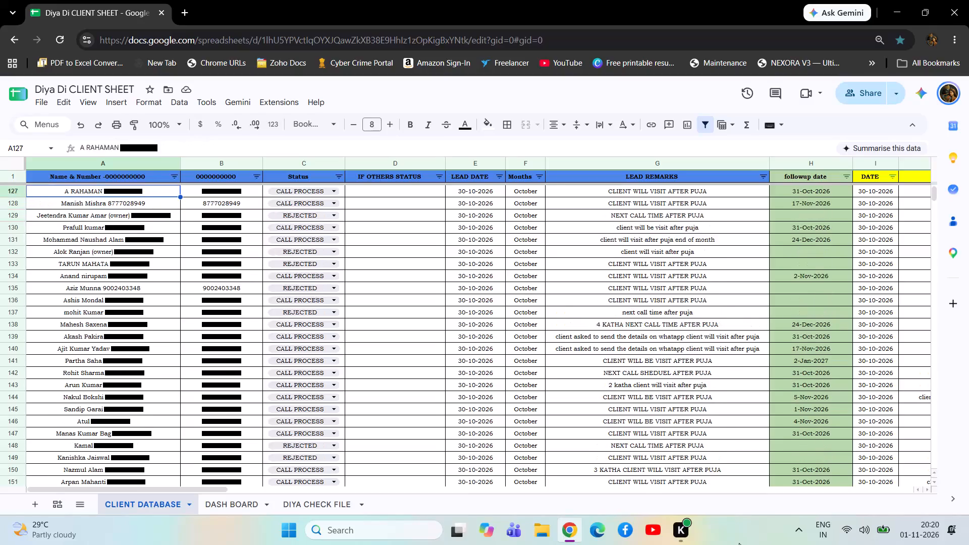
key(Up)
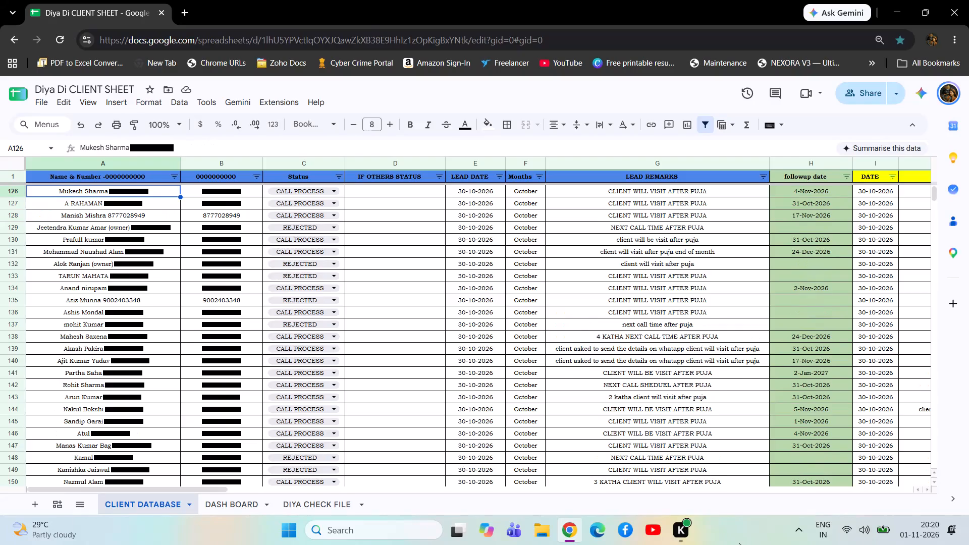
key(Up)
key(Up)
key(Up)
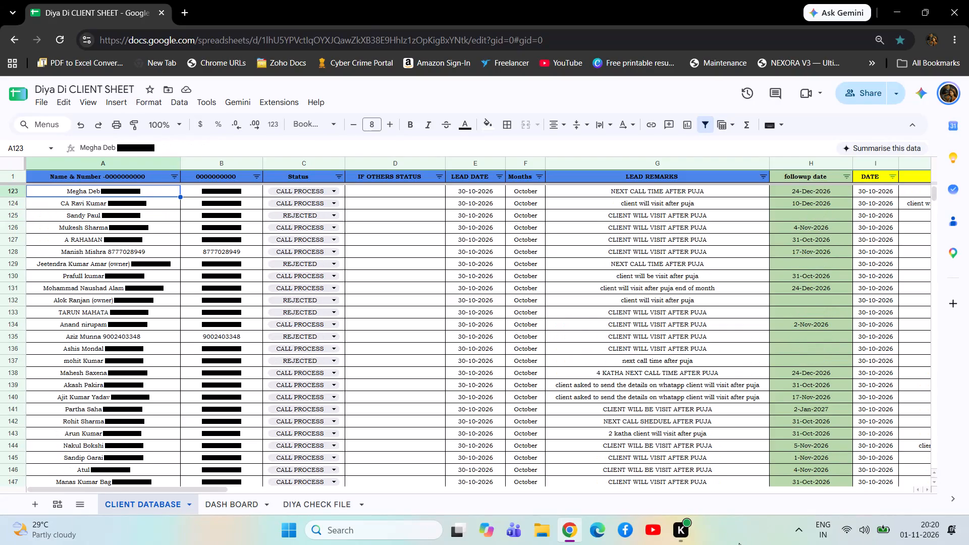
key(Up)
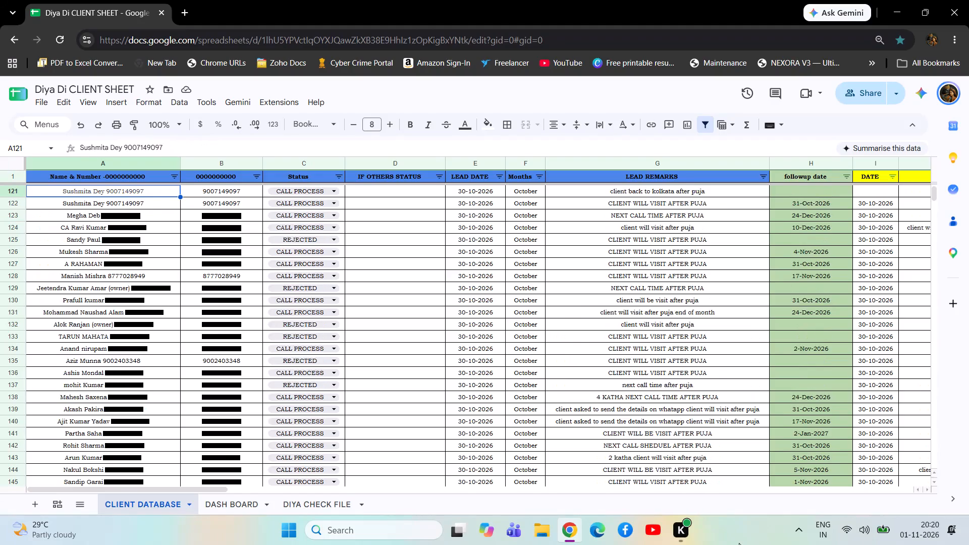
key(Up)
key(Up)
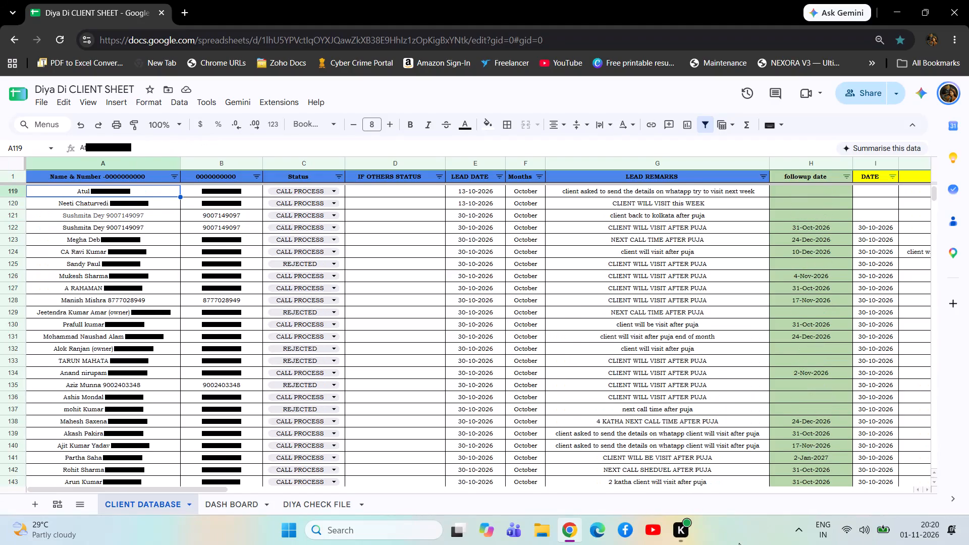
key(Up)
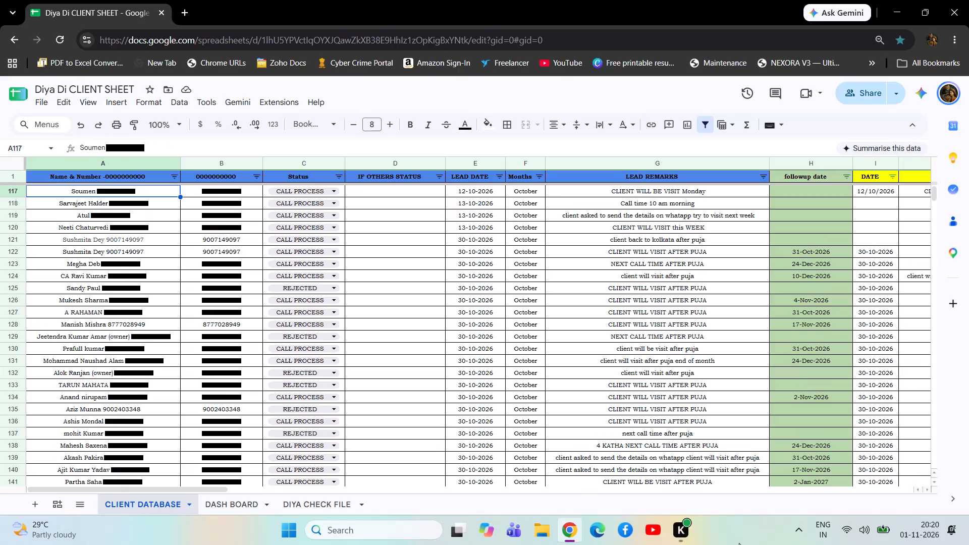
key(Up)
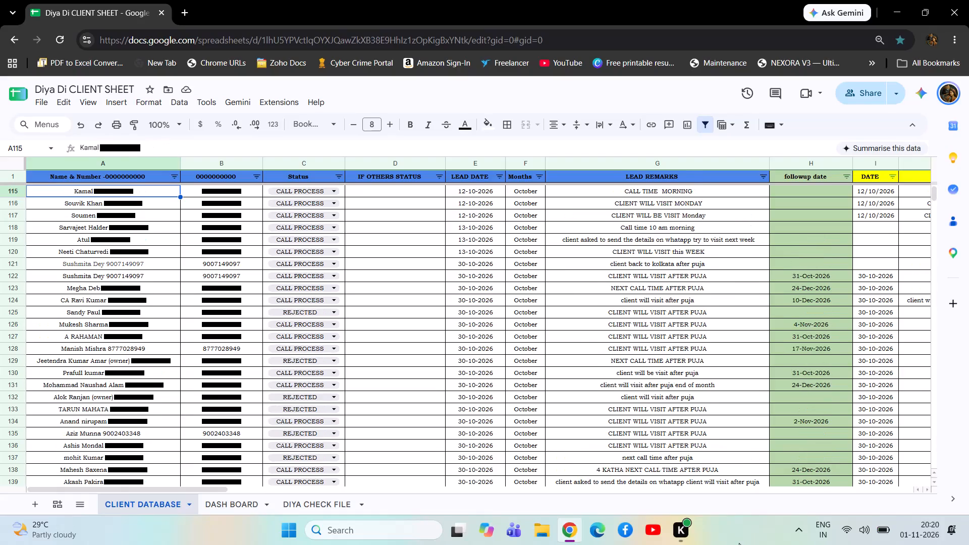
key(Up)
key(Up)
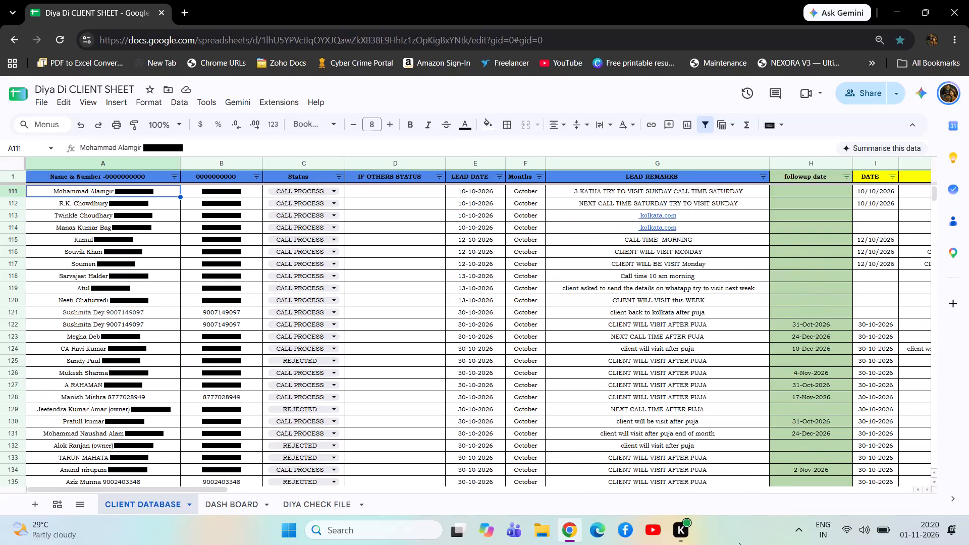
key(Up)
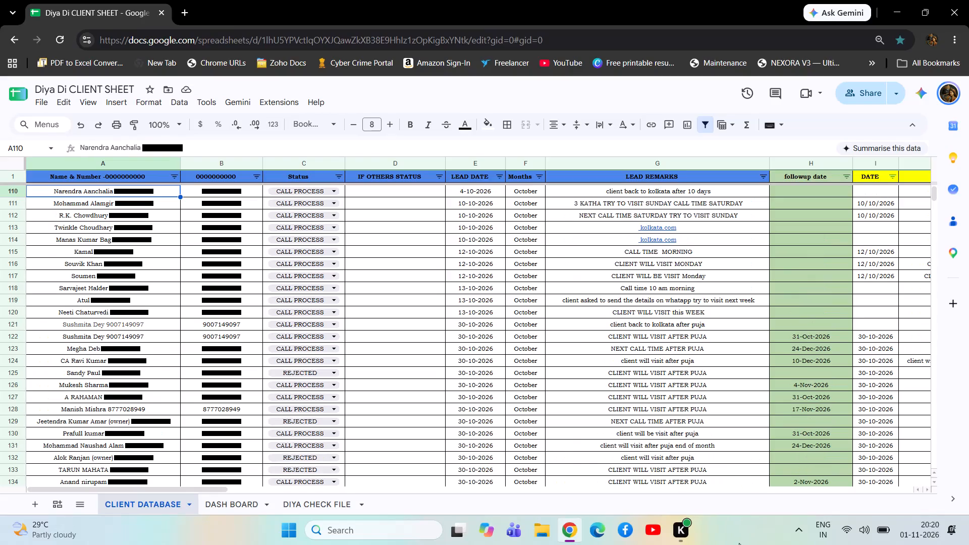
key(Up)
key(Up)
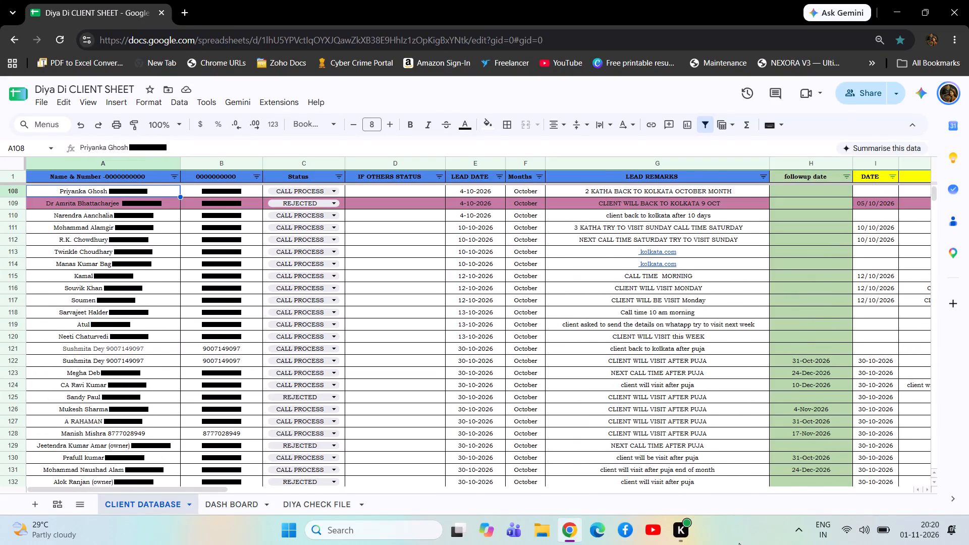
key(Up)
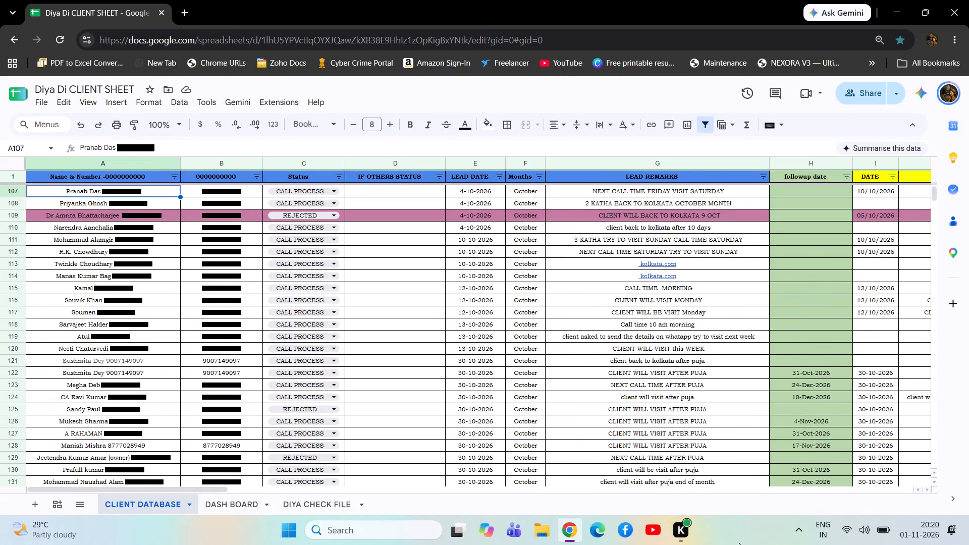
key(Up)
key(Up)
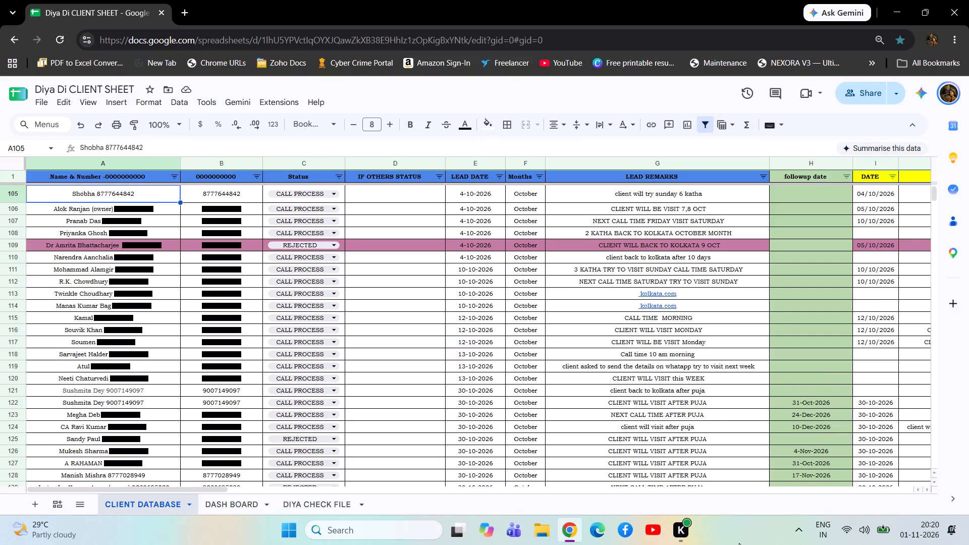
key(Up)
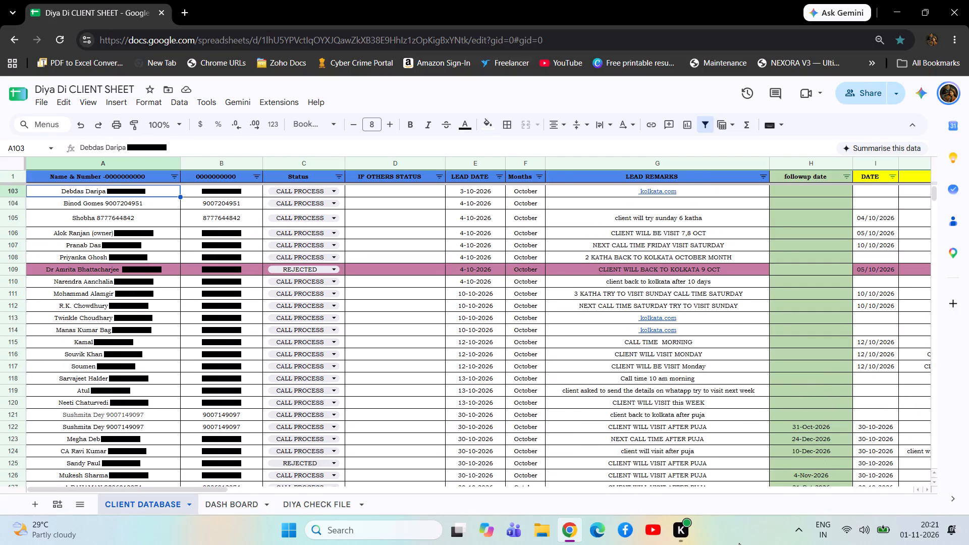
Examine the lead in row 103 across its columns, including lead remarks, follow-up date and both call-remarks columns.
key(Right)
key(Right)
key(Right)
key(Right)
key(Right)
key(Right)
key(Right)
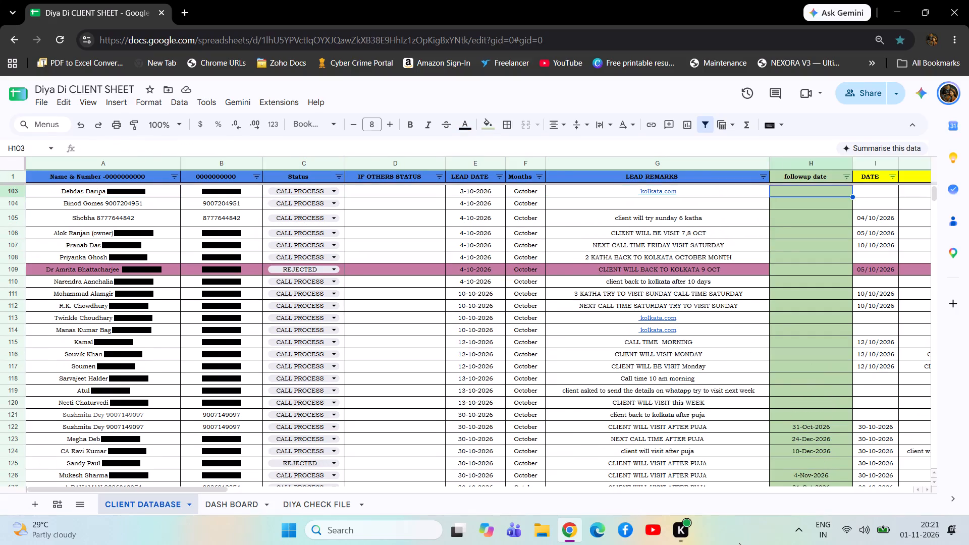
key(Right)
key(Right)
key(Right)
key(Right)
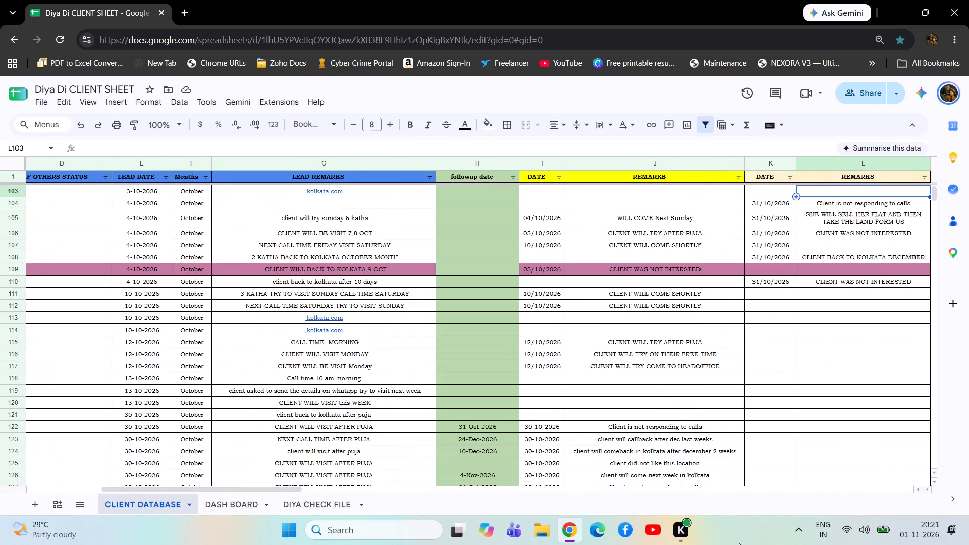
key(Left)
key(Left)
key(Left)
key(Left)
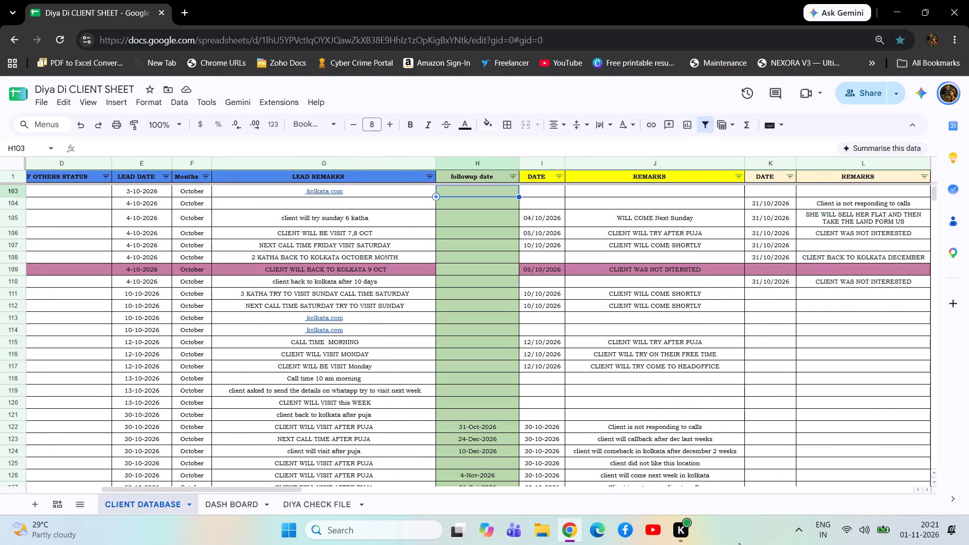
key(Left)
key(Left)
key(Left)
key(Left)
key(Left)
key(Left)
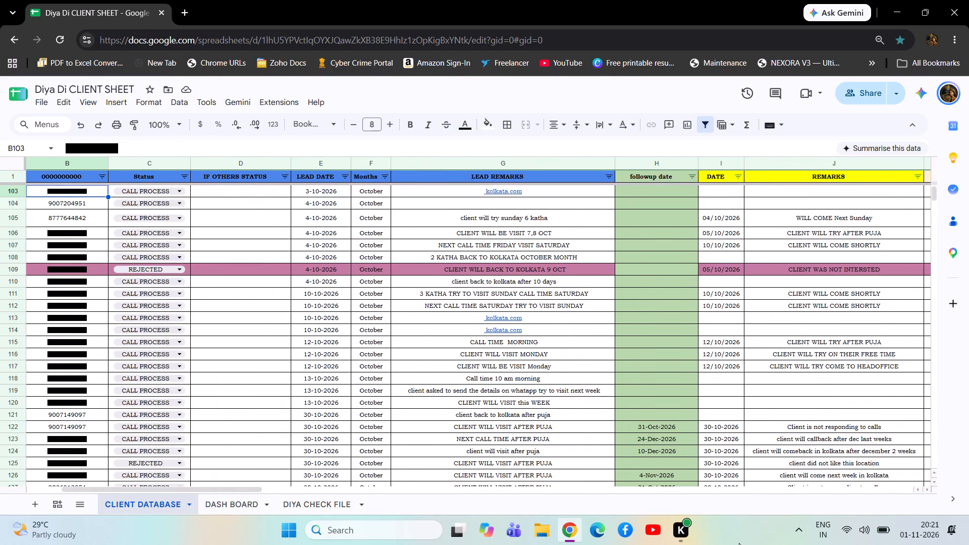
key(Left)
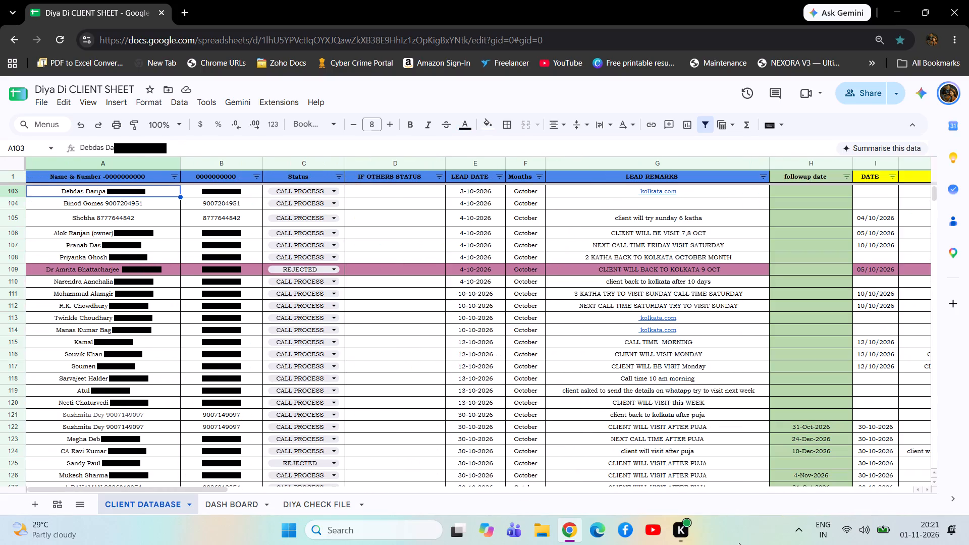
Look back through the client entries from row 103 up to row 92 in the CLIENT DATABASE sheet.
key(Up)
key(Up)
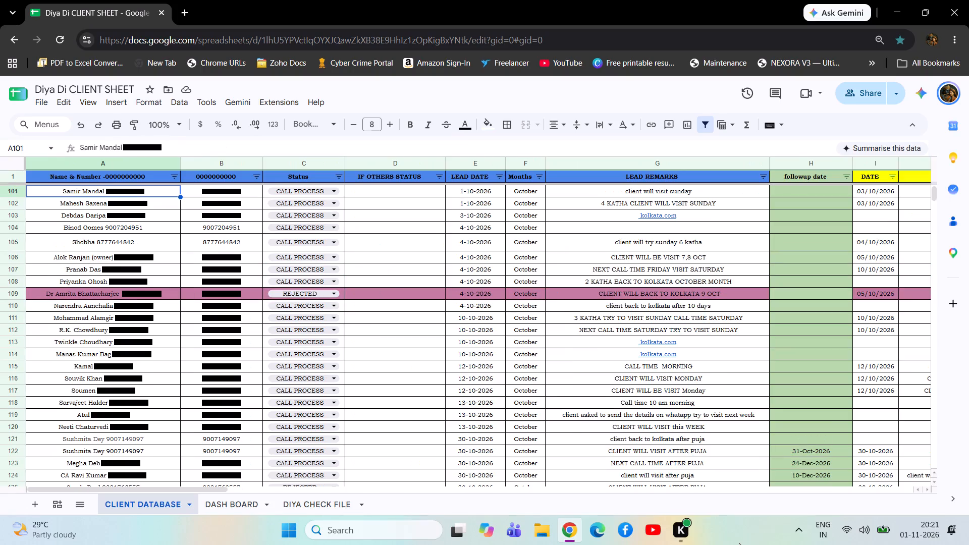
key(Up)
key(Up)
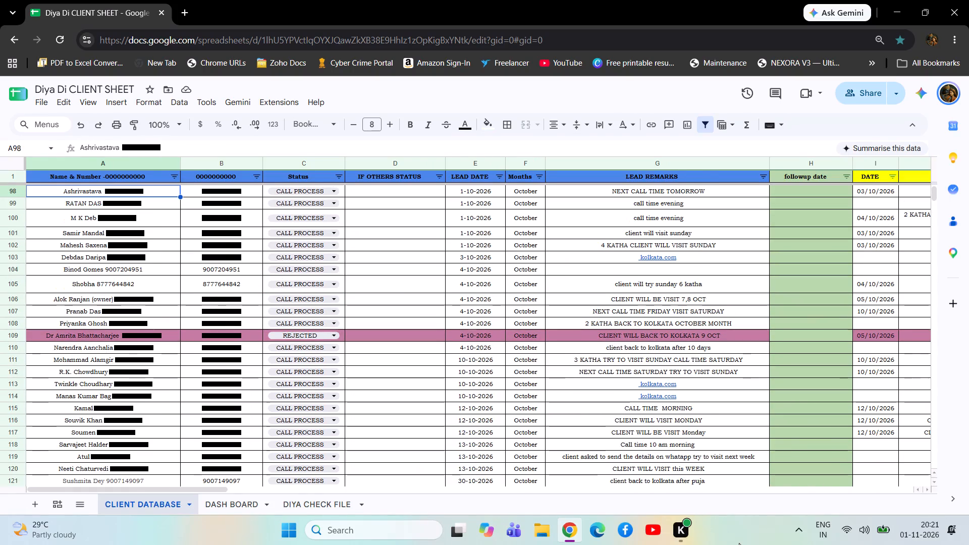
key(Up)
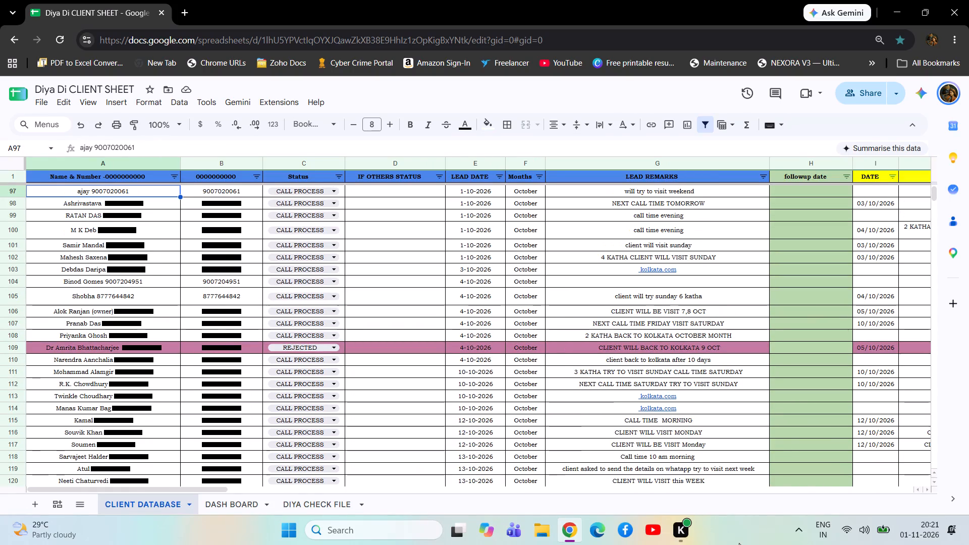
key(Up)
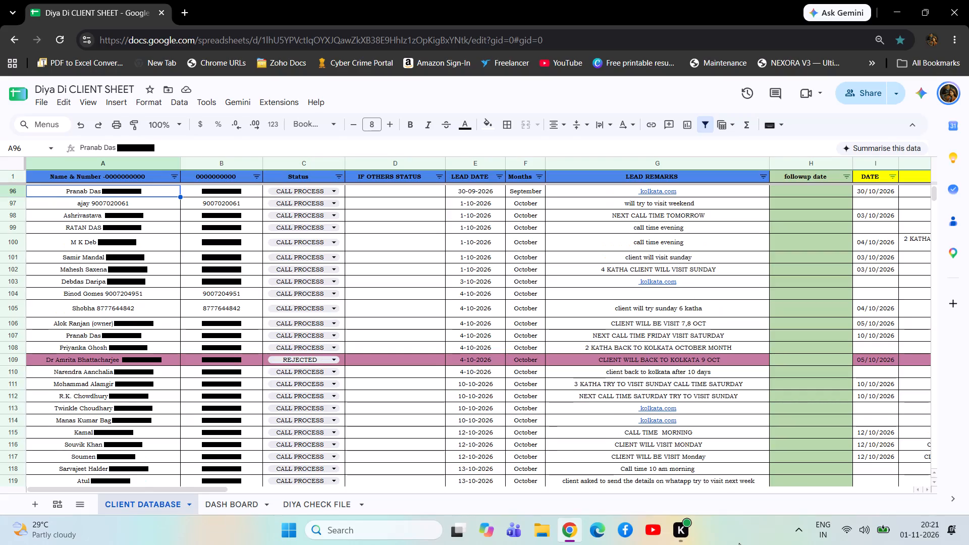
key(Up)
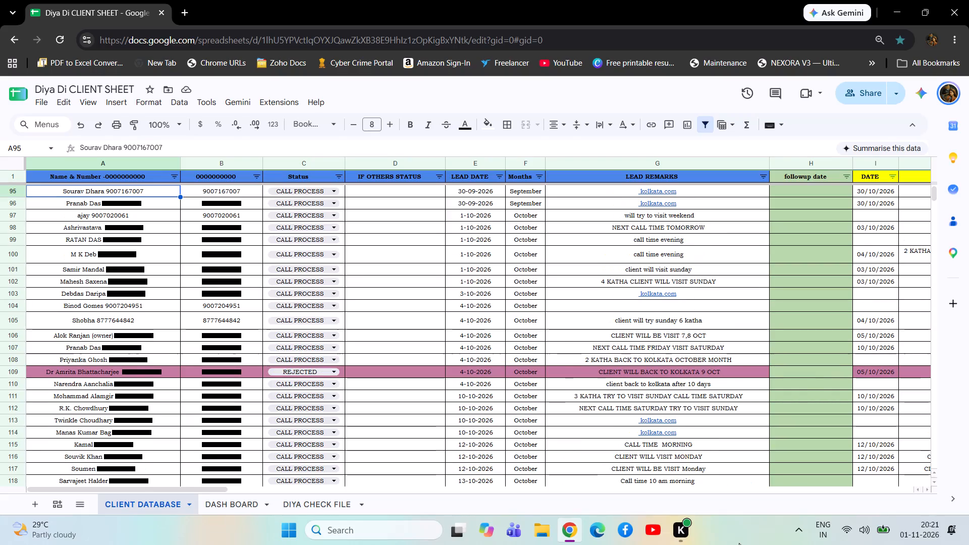
key(Up)
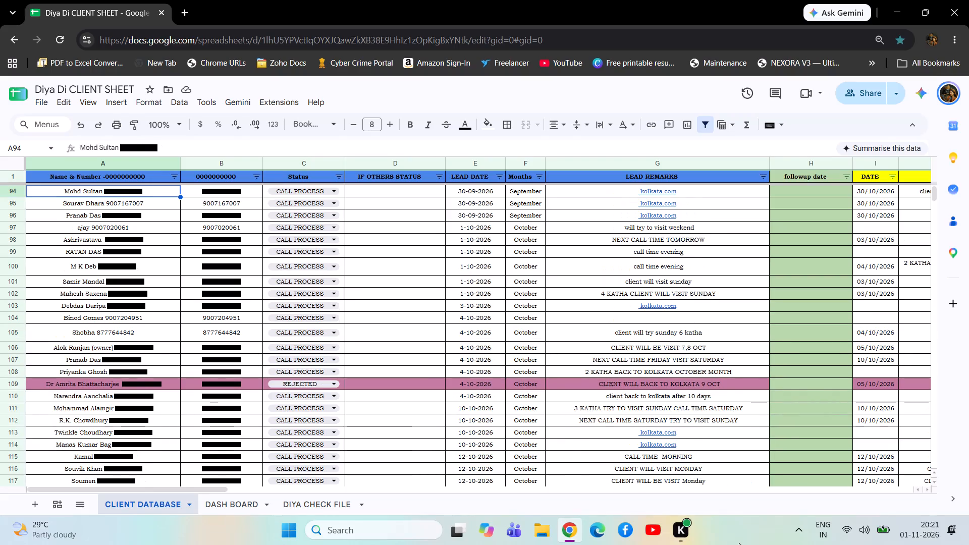
key(Up)
key(Up)
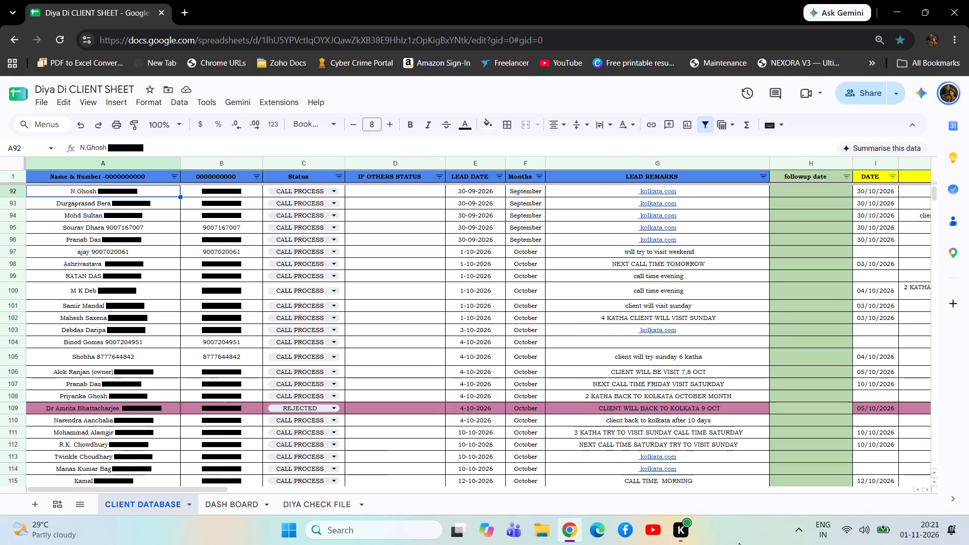
Look back through the September client entries from row 92 up to row 52, checking their status and lead remarks.
key(Up)
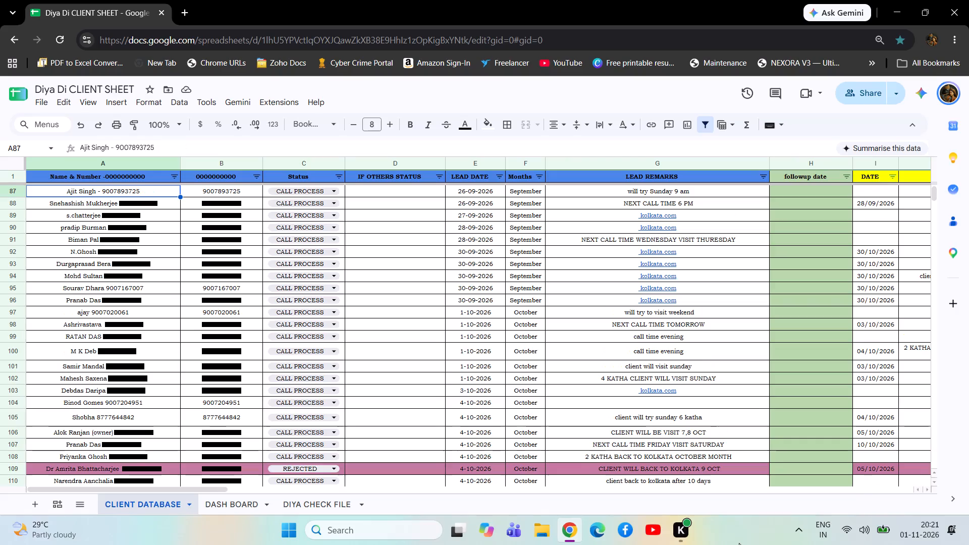
key(Up)
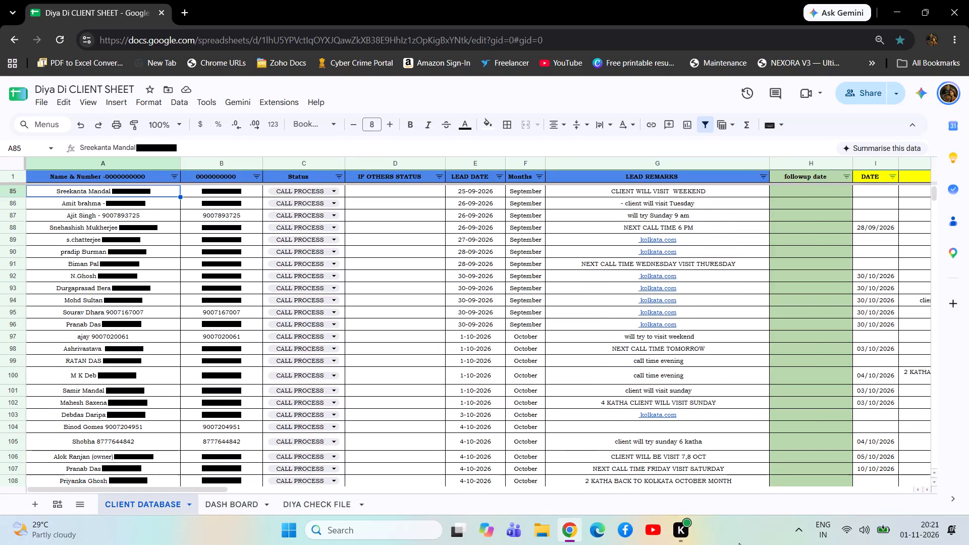
key(Up)
key(Up)
key(Up)
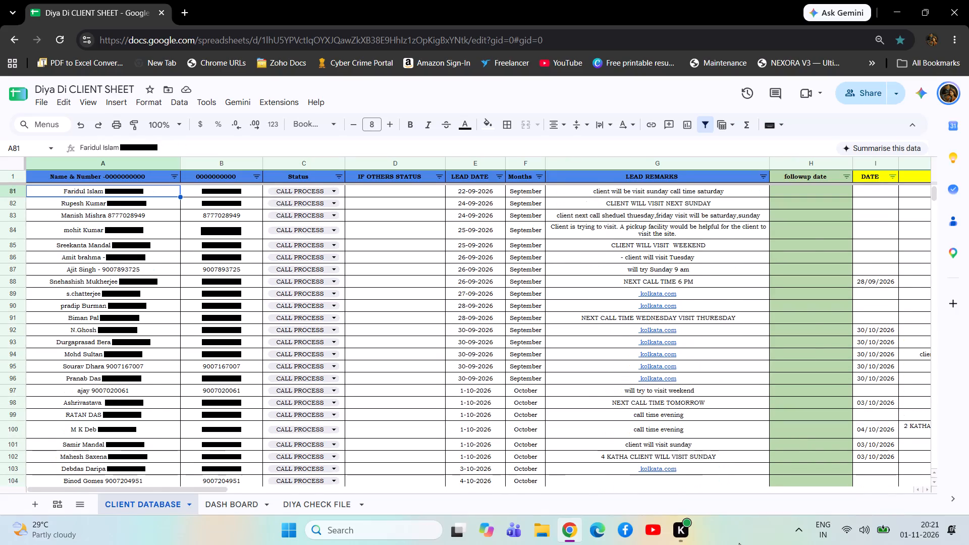
key(Up)
key(Up)
key(Up)
key(Up)
key(Up)
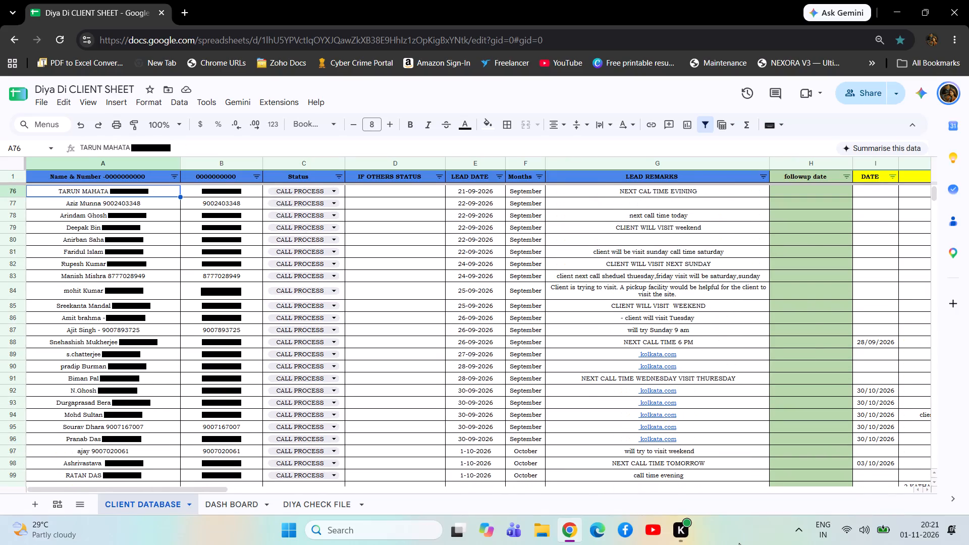
key(Up)
key(Up)
key(Up)
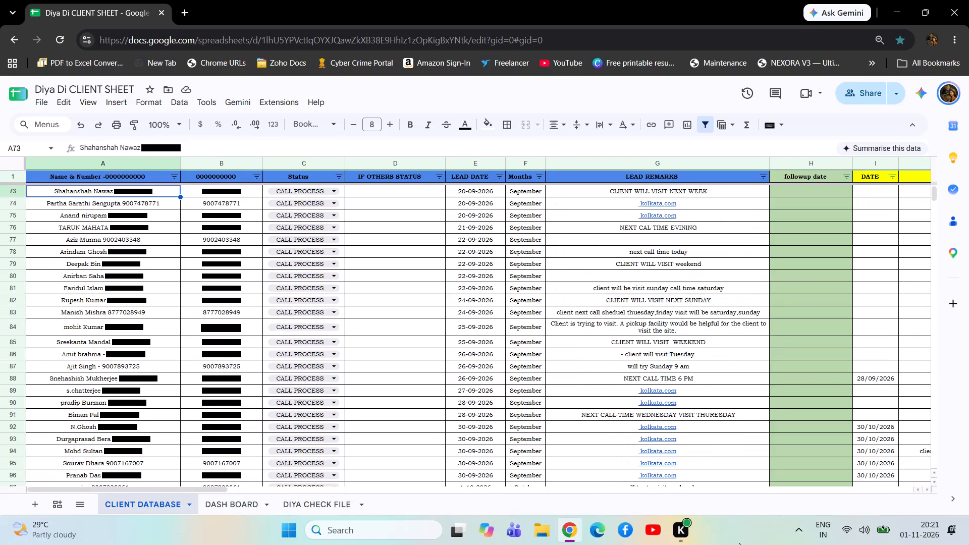
key(Up)
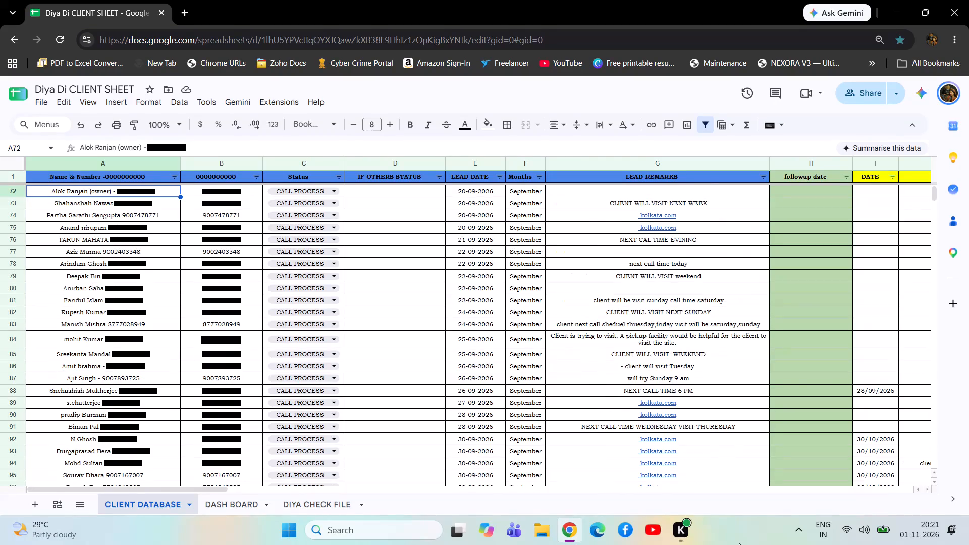
key(Up)
key(Up)
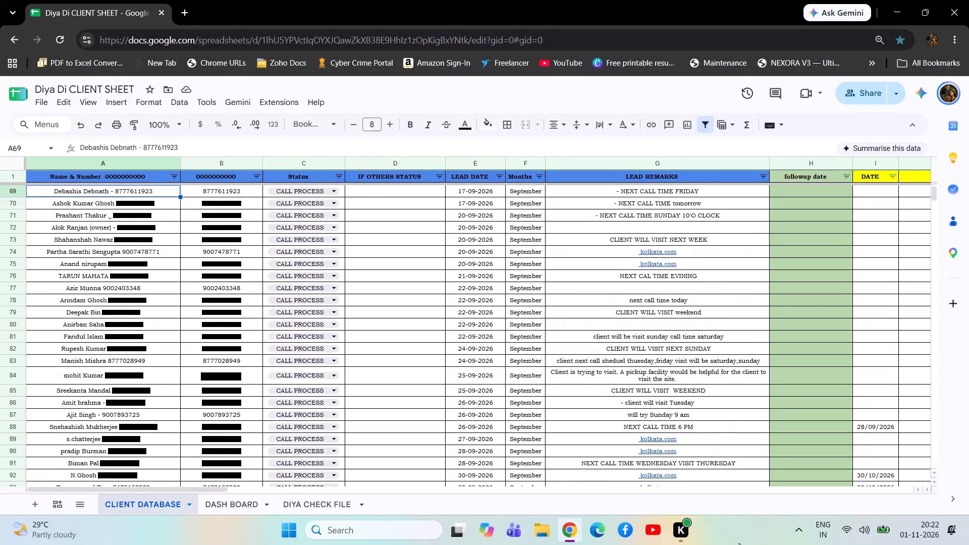
key(Up)
key(Up)
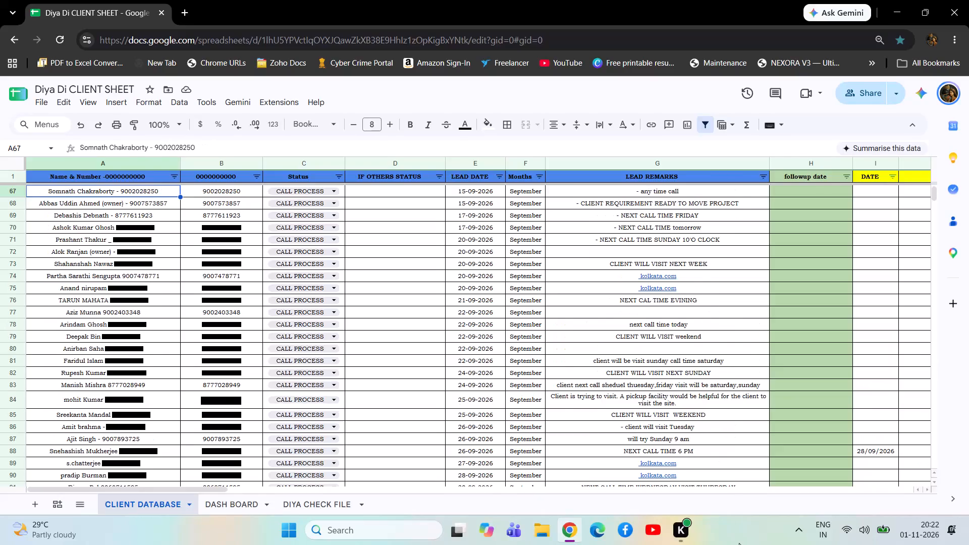
key(Up)
key(Up)
key(Up)
key(Up)
key(Up)
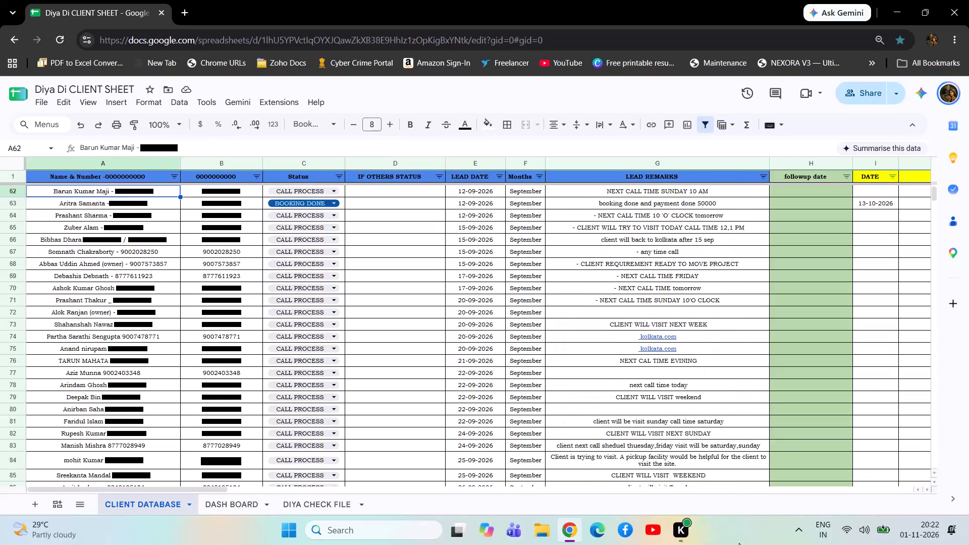
key(Up)
key(Up)
key(Up)
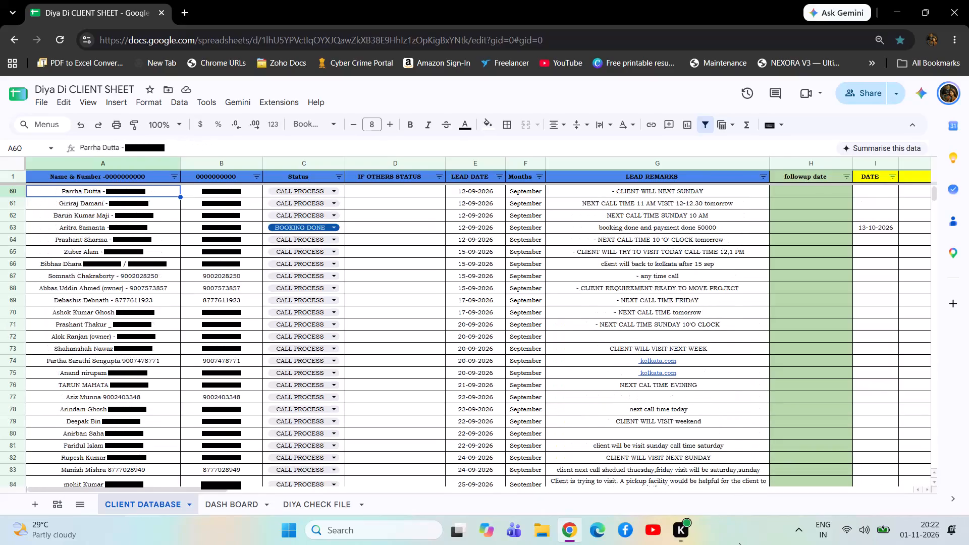
key(Up)
key(Up)
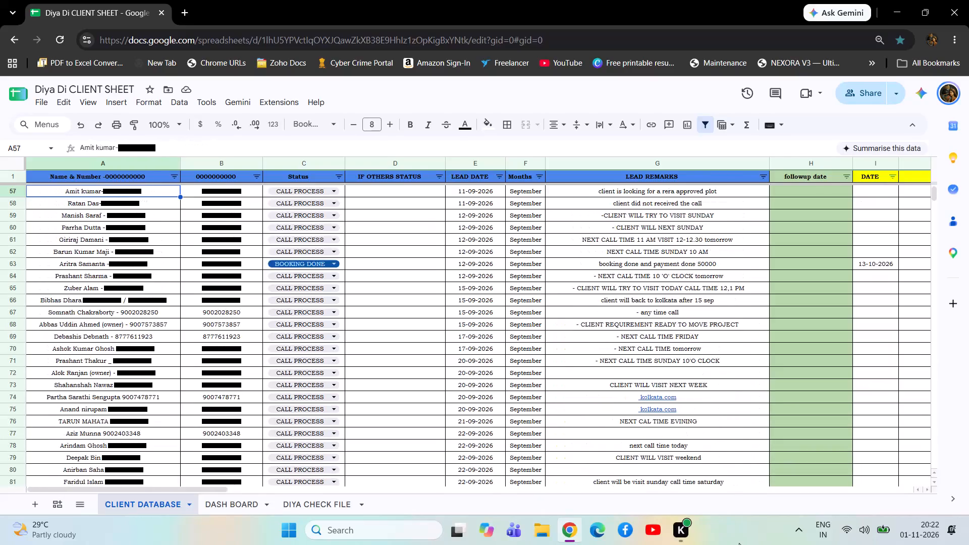
key(Up)
key(Up)
key(Up)
key(Up)
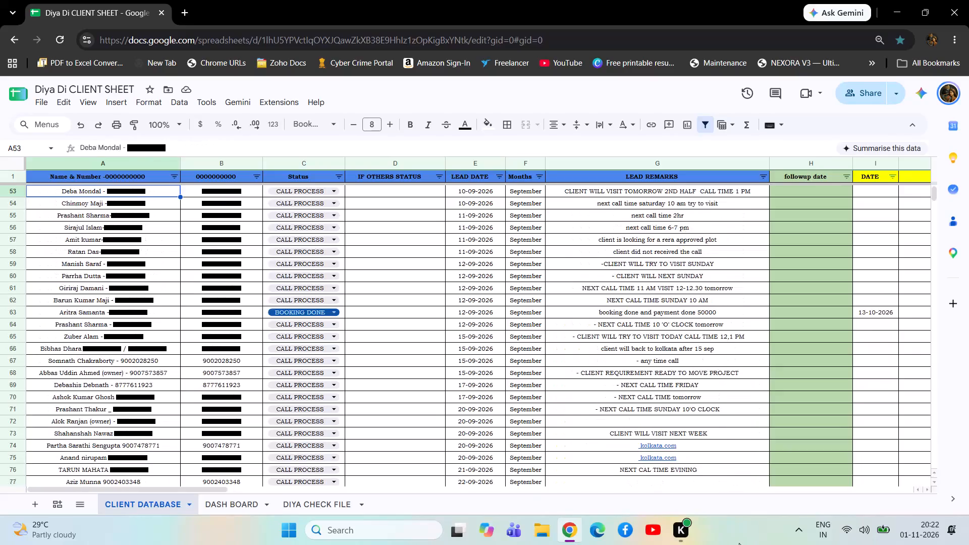
key(Up)
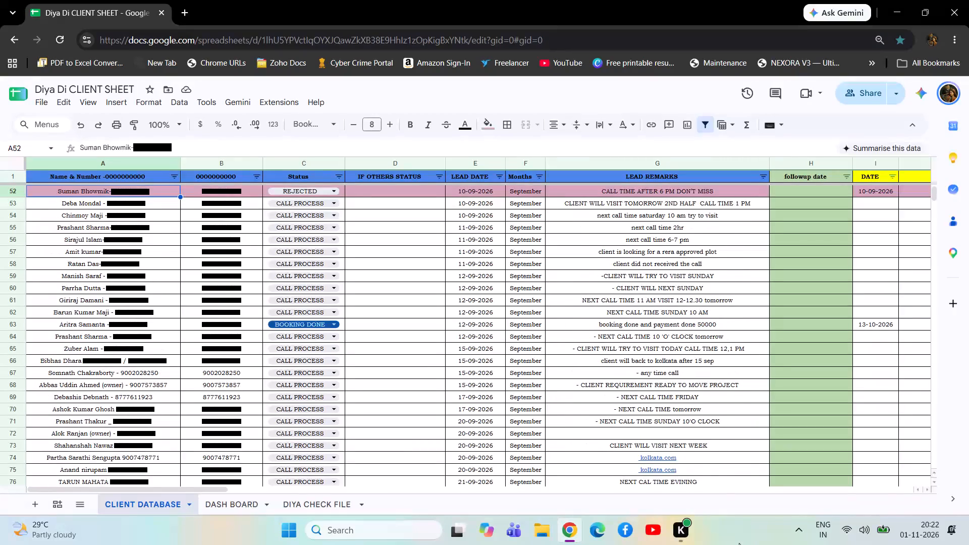
Look back through the earliest client entries from row 52 up to the header row of the CLIENT DATABASE sheet.
key(Up)
key(Up)
key(Up)
key(Up)
key(Up)
key(Up)
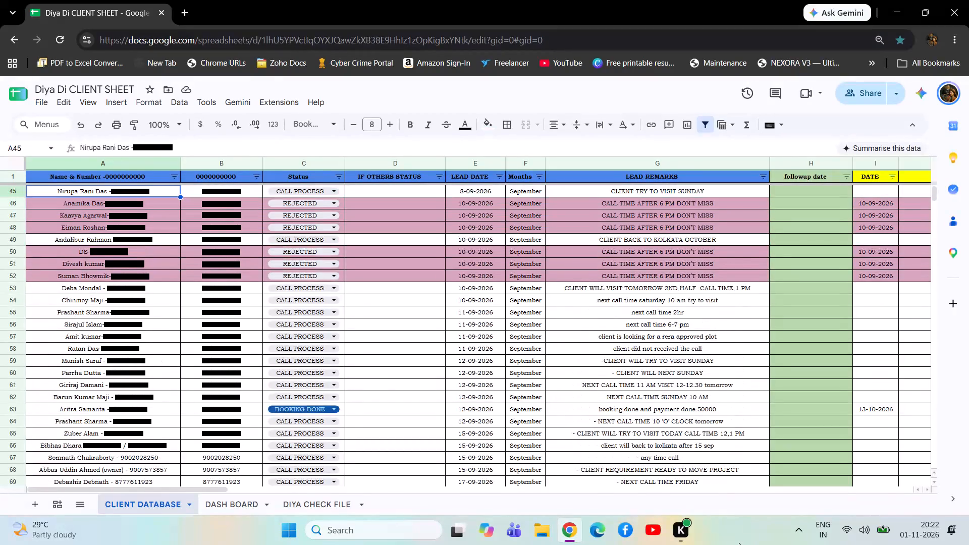
key(Up)
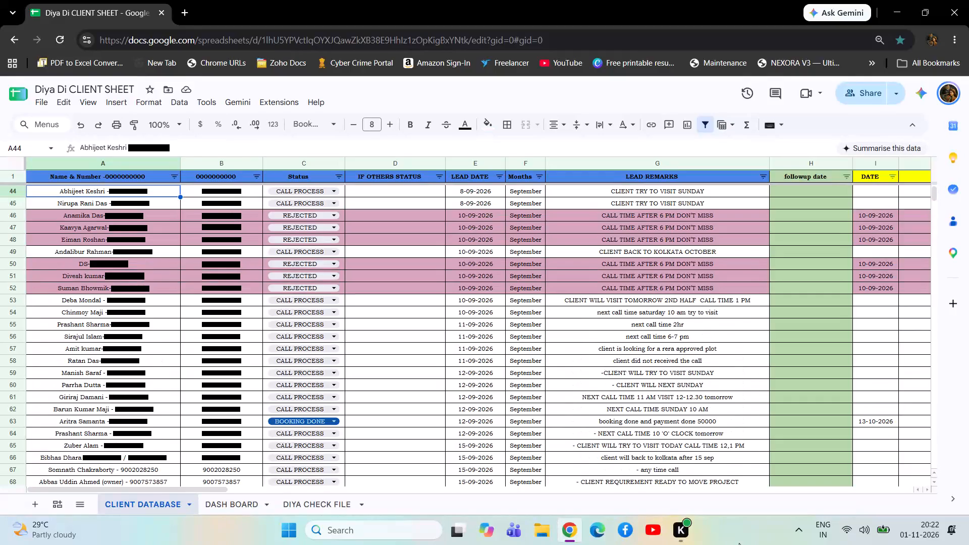
key(Up)
key(Up)
key(Up)
key(Up)
key(Up)
key(Up)
key(Up)
key(Up)
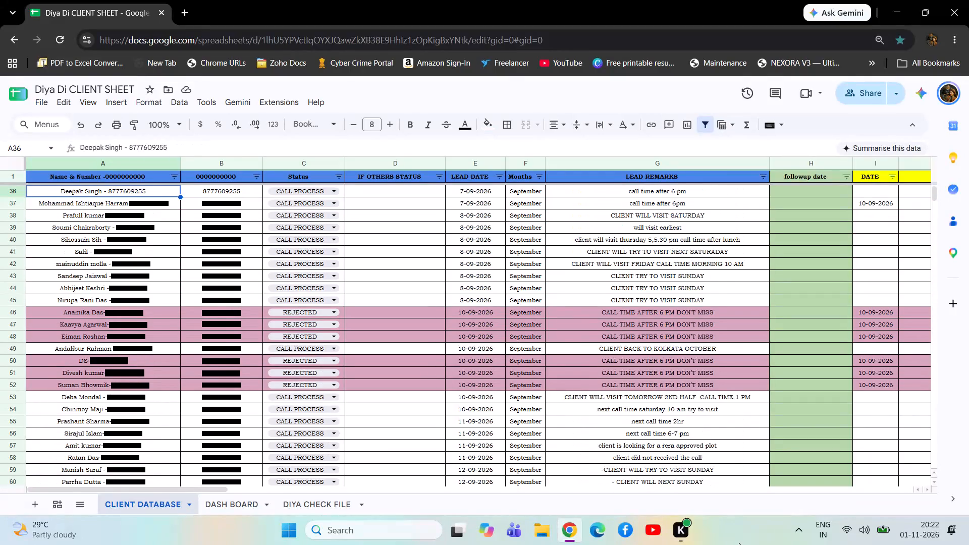
key(Up)
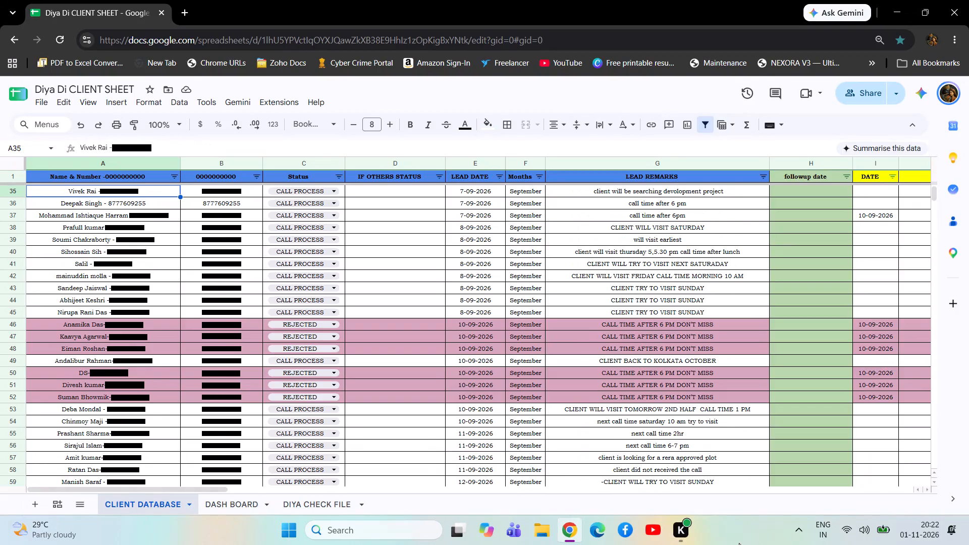
key(Up)
key(Up)
key(Up)
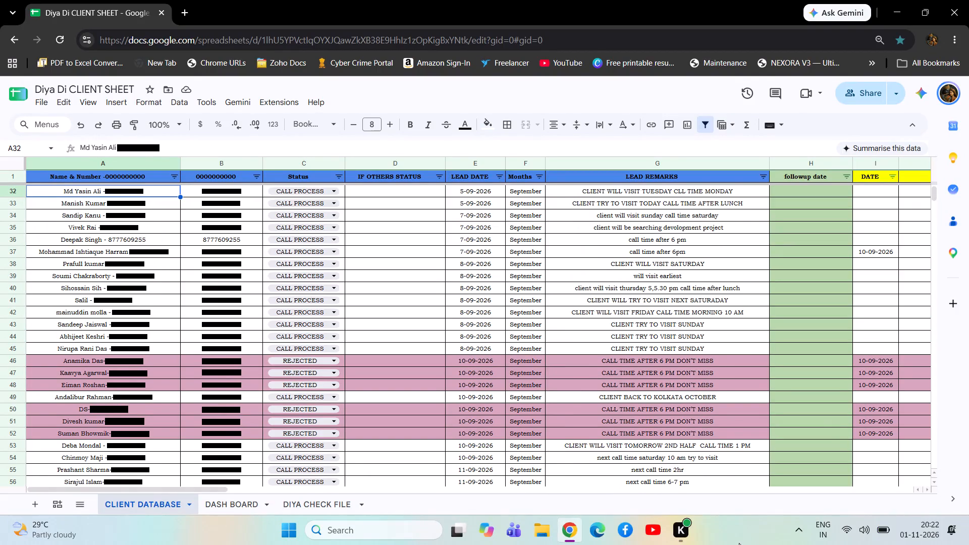
key(Up)
key(Up)
key(Up)
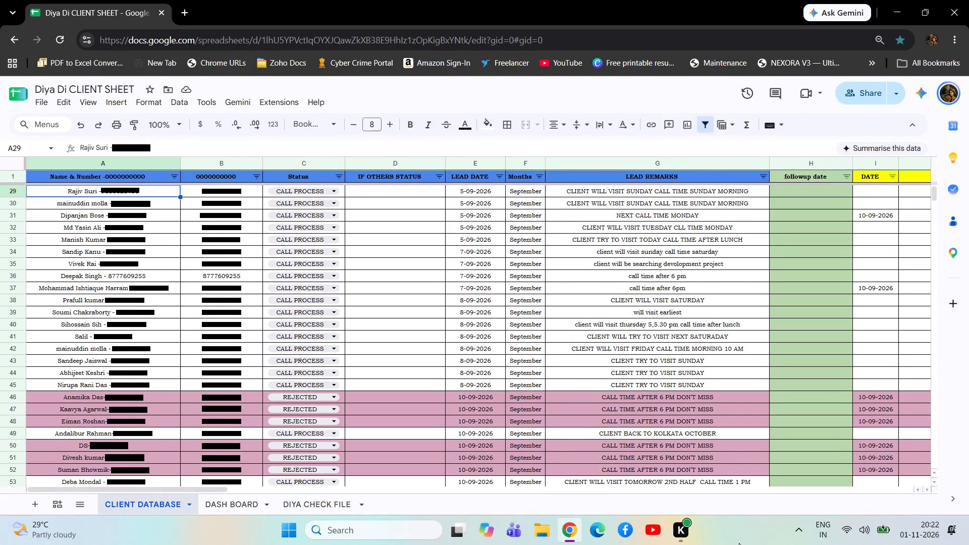
key(Up)
key(Up)
key(Up)
key(Up)
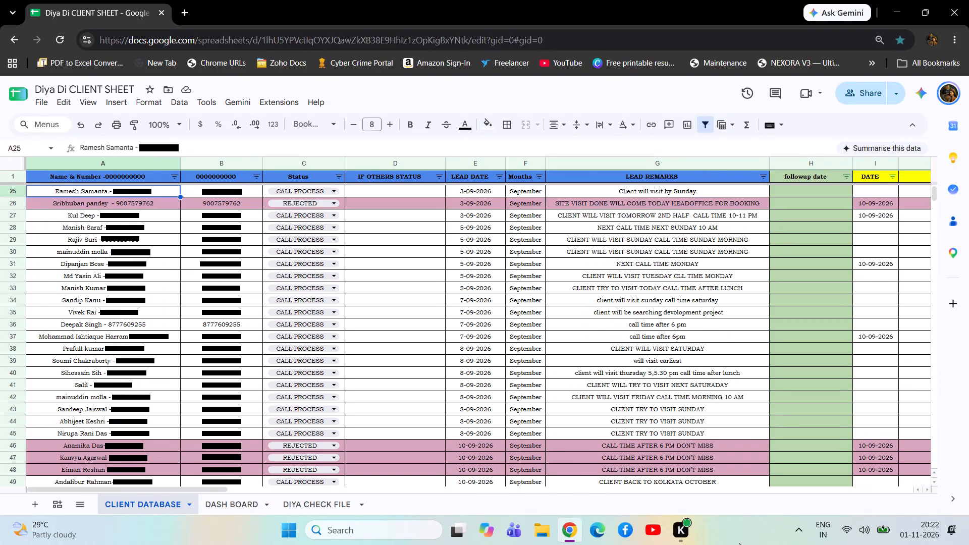
key(Up)
key(Up)
key(Up)
key(Up)
key(Up)
key(Up)
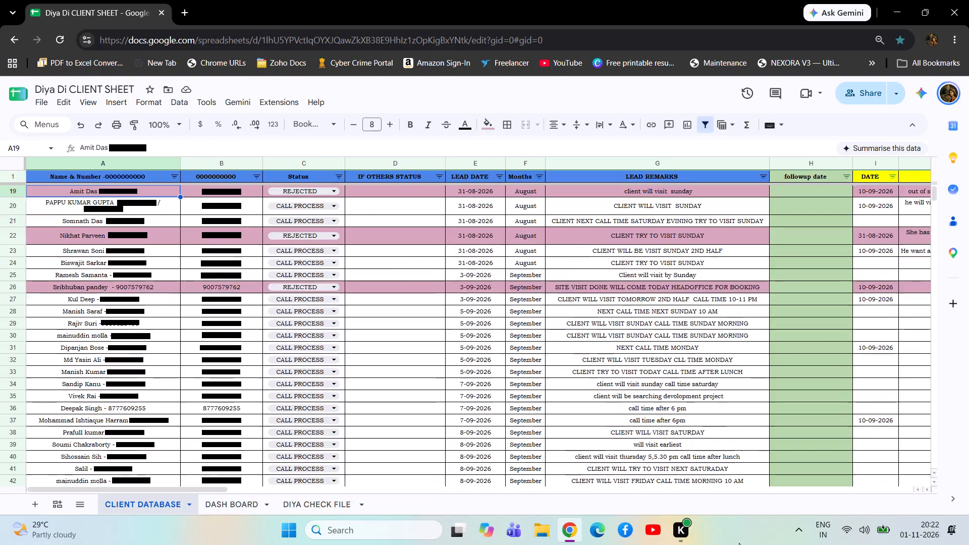
key(Up)
key(Up)
key(Up)
key(Up)
key(Up)
key(Up)
key(Up)
key(Up)
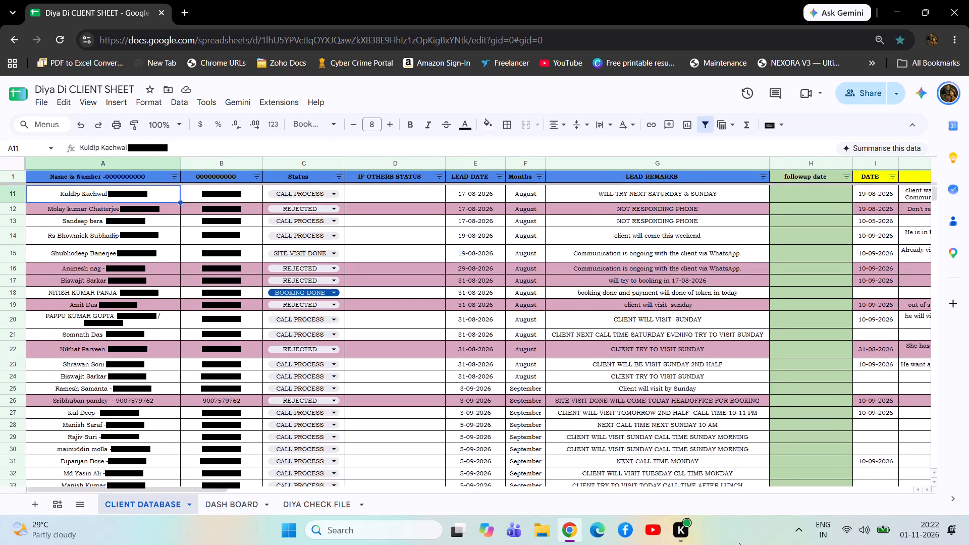
key(Up)
key(Up)
key(Up)
key(Up)
key(Up)
key(Up)
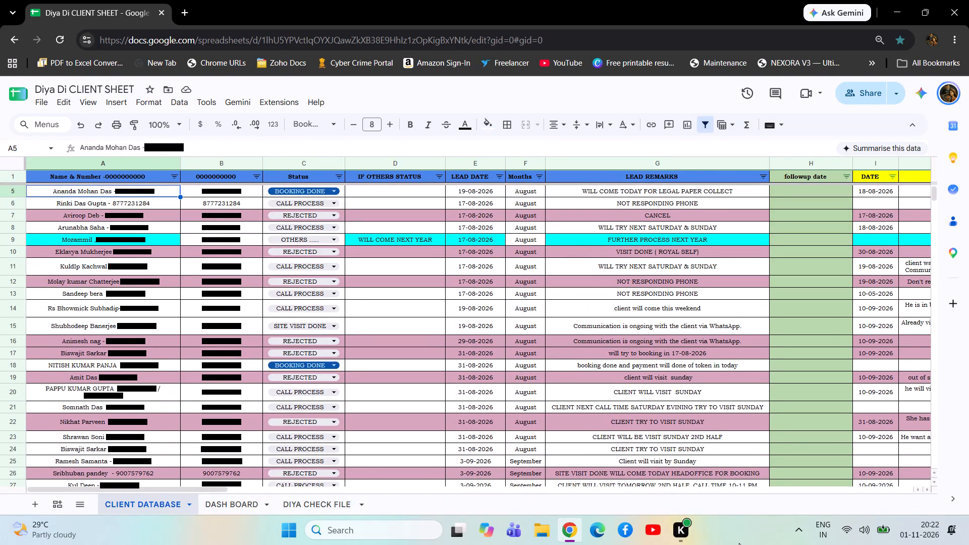
key(Up)
key(Up)
key(Up)
key(Up)
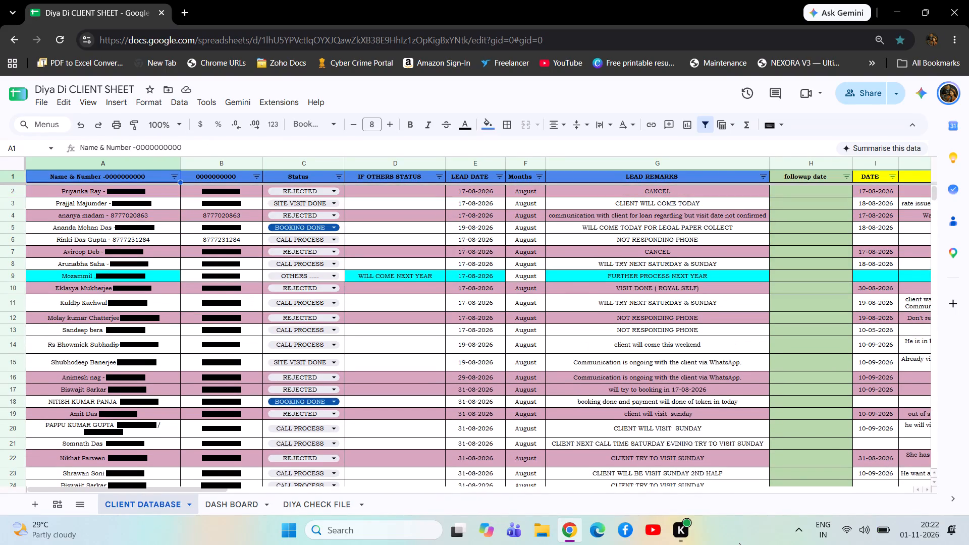
key(Up)
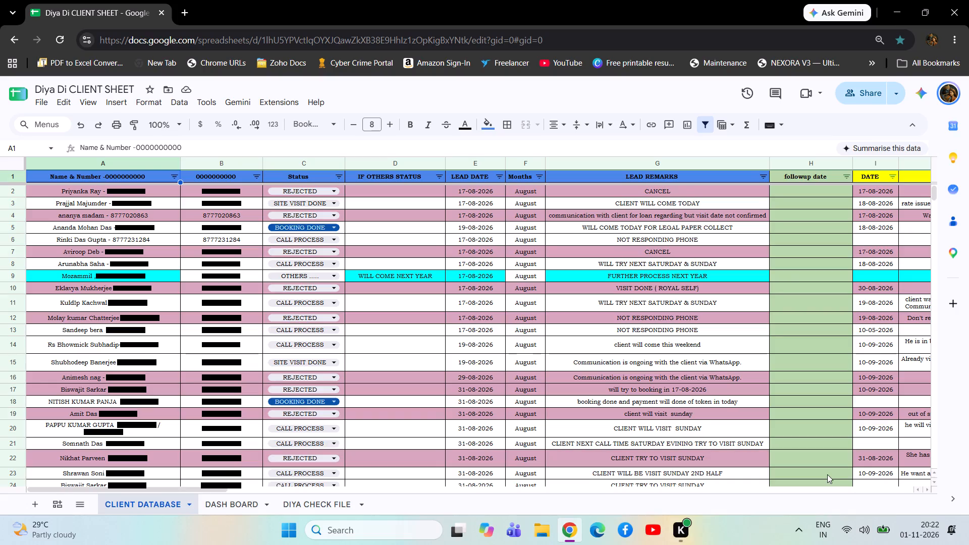
Look down through the August and early September client entries from the header row to row 40 of the CLIENT DATABASE sheet.
key(Down)
key(Down)
key(Down)
key(Down)
key(Down)
key(Down)
key(Down)
key(Down)
key(Down)
key(Down)
key(Down)
key(Down)
key(Down)
key(Down)
key(Down)
key(Down)
key(Down)
key(Down)
key(Down)
key(Down)
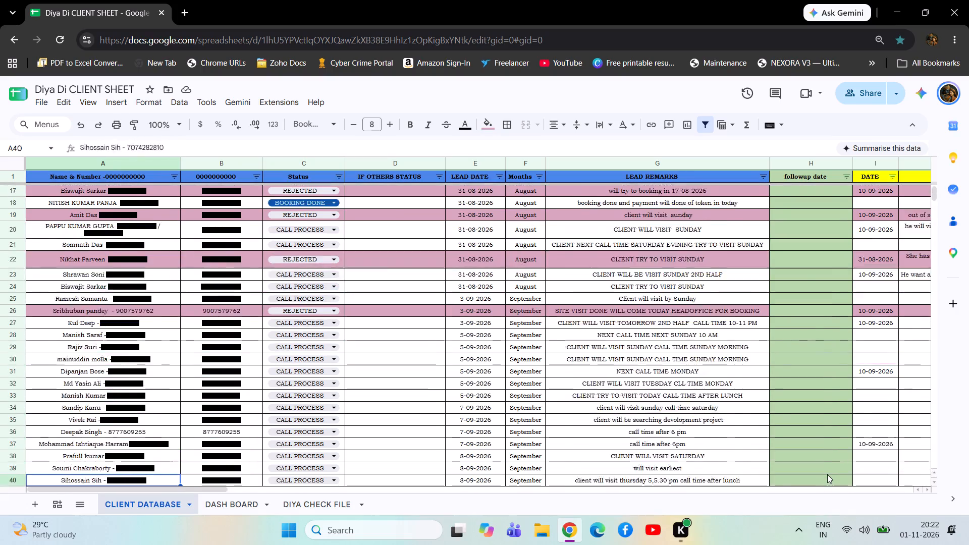
Look down through the September client entries from row 40 to row 84, checking their status and lead remarks.
key(Down)
key(Down)
key(Down)
key(Down)
key(Down)
key(Down)
key(Down)
key(Down)
key(Down)
key(Down)
key(Down)
key(Down)
key(Down)
key(Down)
key(Down)
key(Down)
key(Down)
key(Down)
key(Down)
key(Down)
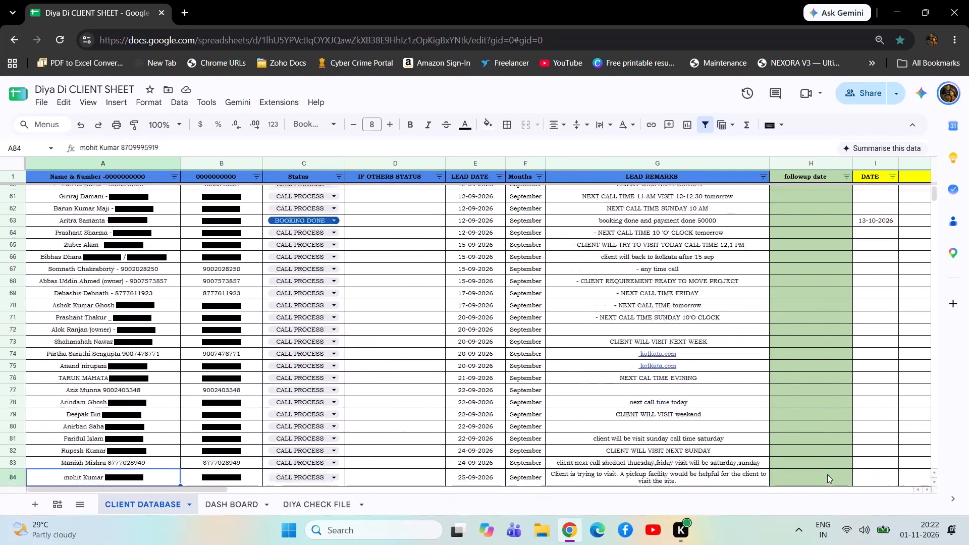
Look down through the late September and October client entries from row 84 to row 124, checking remarks and dates.
key(Down)
key(Down)
key(Down)
key(Down)
key(Down)
key(Down)
key(Down)
key(Down)
key(Down)
key(Down)
key(Down)
key(Down)
key(Down)
key(Down)
key(Down)
key(Down)
key(Down)
key(Down)
key(Down)
key(Down)
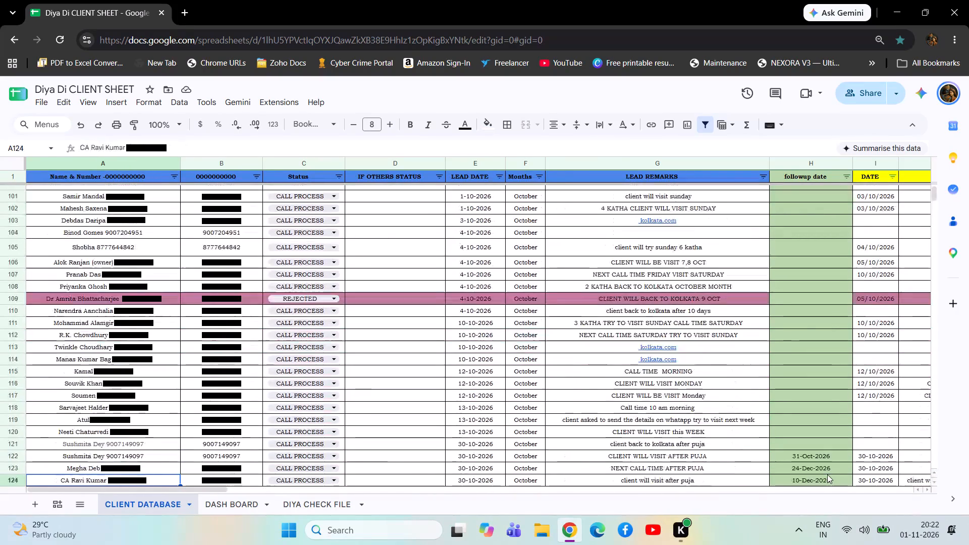
Look down through the October client entries from row 124 to row 151, checking their status, lead remarks and follow-up dates.
key(Down)
key(Down)
key(Down)
key(Down)
key(Down)
key(Down)
key(Down)
key(Down)
key(Down)
key(Down)
key(Down)
key(Down)
key(Down)
key(Down)
key(Down)
key(Down)
key(Down)
key(Down)
key(Down)
key(Down)
key(Down)
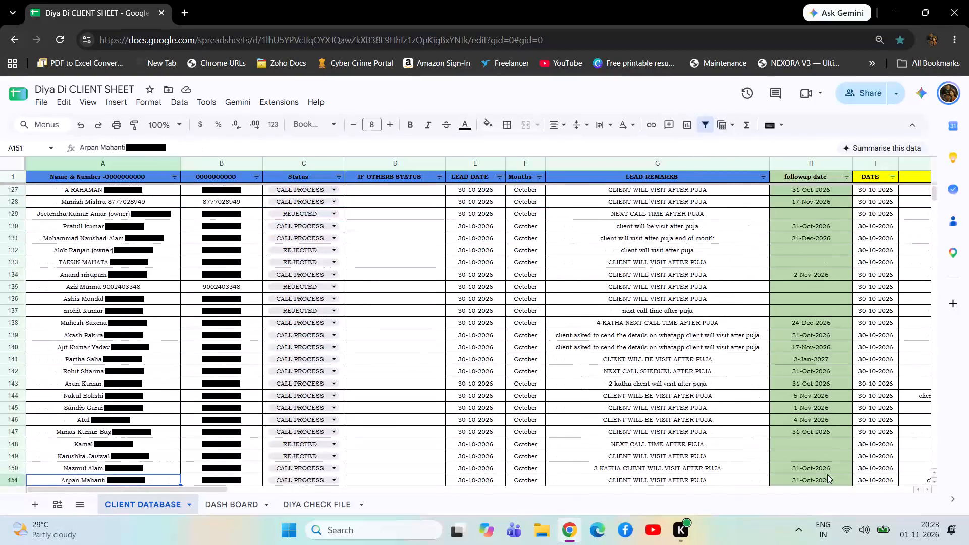
Look through the latest client entries from row 151 to the end of the list and the blank rows below it.
key(Down)
key(Down)
key(Down)
key(Down)
key(Down)
key(Down)
key(Down)
key(Down)
key(Down)
key(Down)
key(Down)
key(Down)
key(Down)
key(Down)
key(Down)
key(Down)
key(Down)
key(Down)
key(Down)
key(Down)
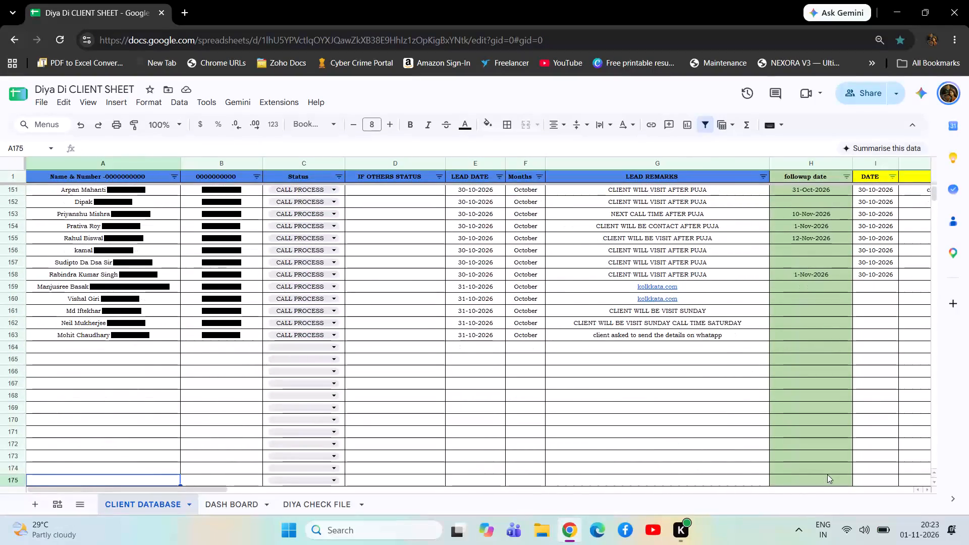
Go back up from blank row 175 towards the last filled client entries in the name column.
key(Up)
key(Up)
key(Up)
key(Up)
key(Up)
key(Up)
key(Up)
key(Up)
key(Up)
key(Up)
key(Up)
key(Up)
key(Up)
key(Up)
key(Up)
key(Up)
key(Up)
key(Up)
key(Up)
key(Up)
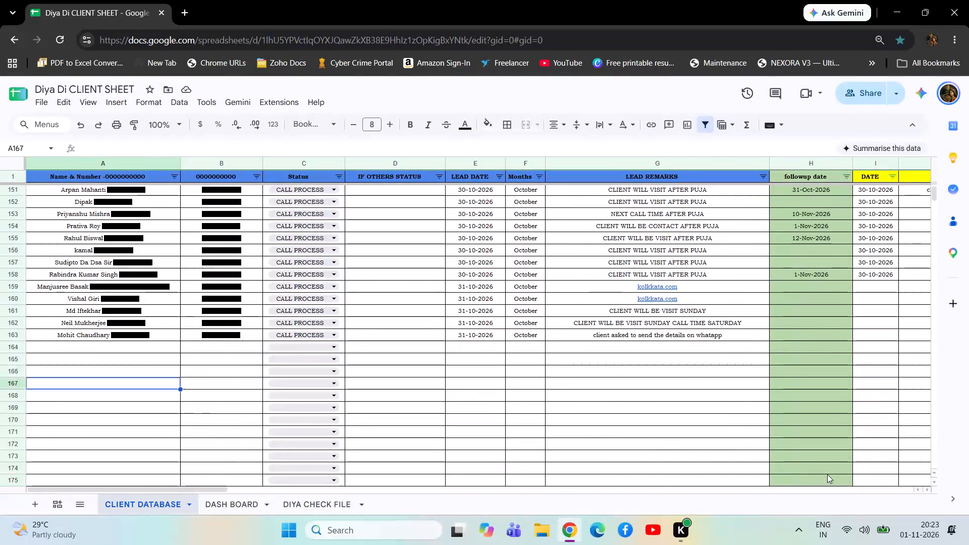